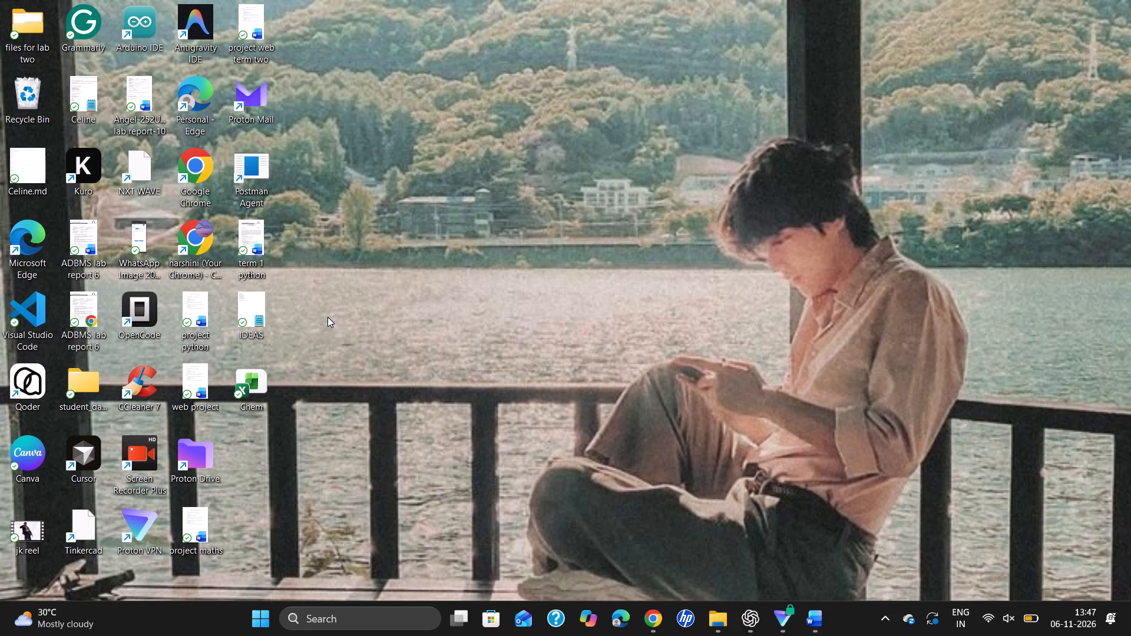
Find File Explorer through system search and open the Word document "bds lab 3" from the Documents folder.
left_click(319, 614)
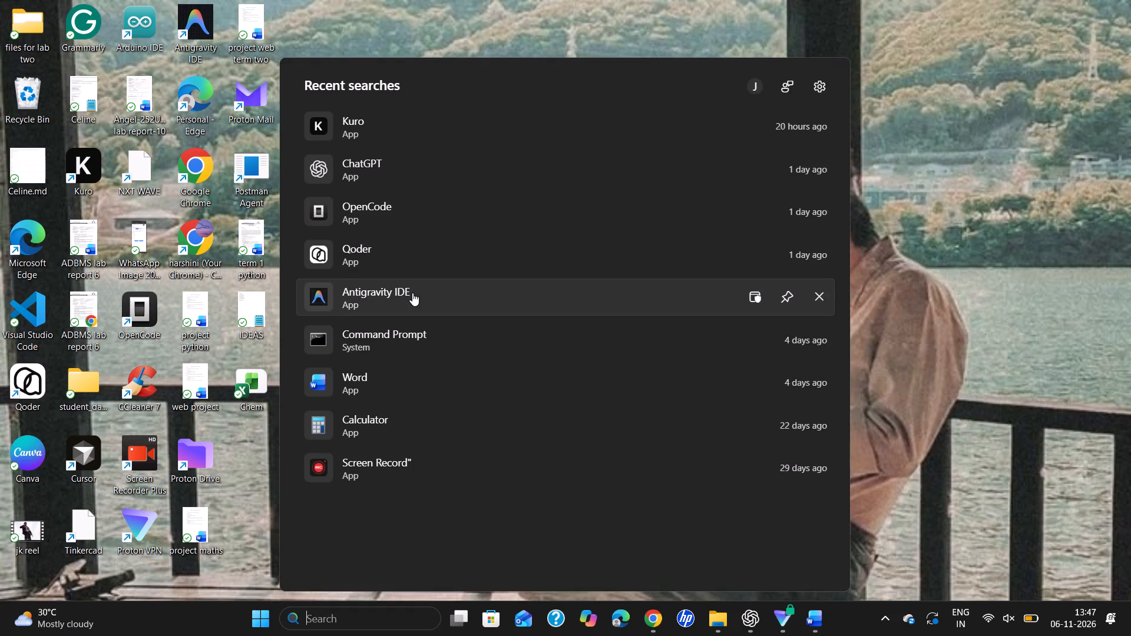
type("filw")
key("BackSpace")
key("e")
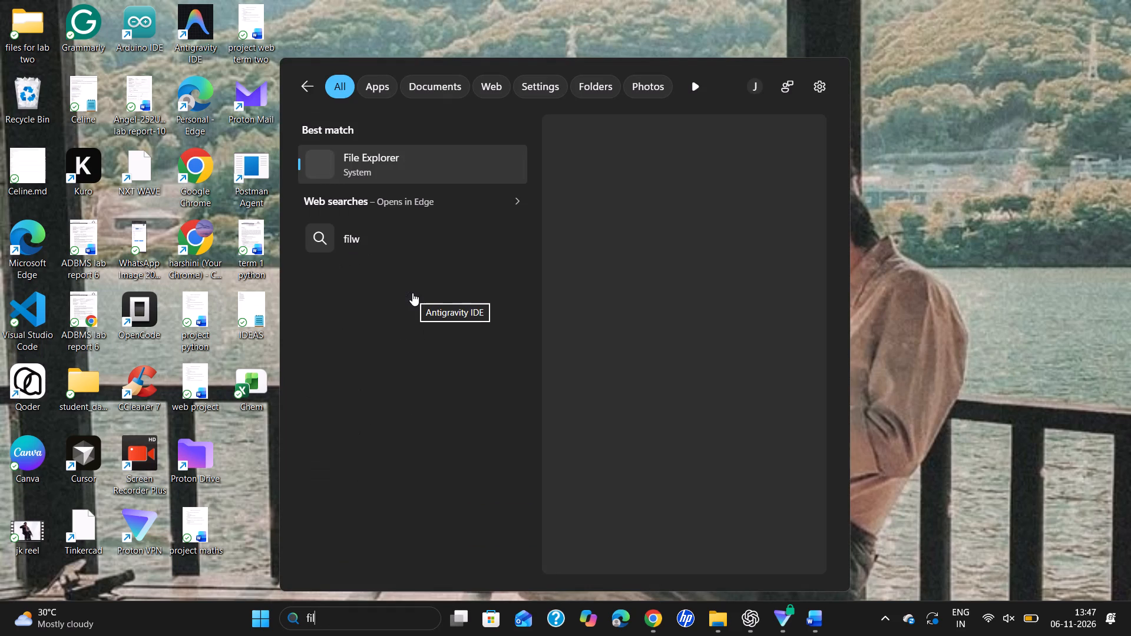
left_click(435, 169)
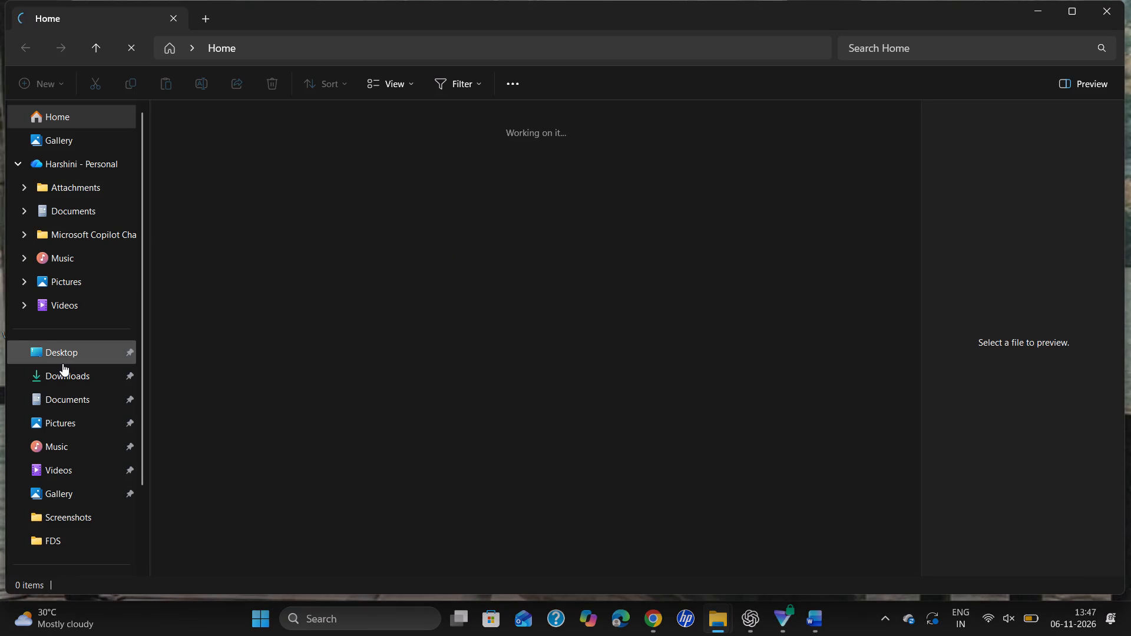
left_click(65, 394)
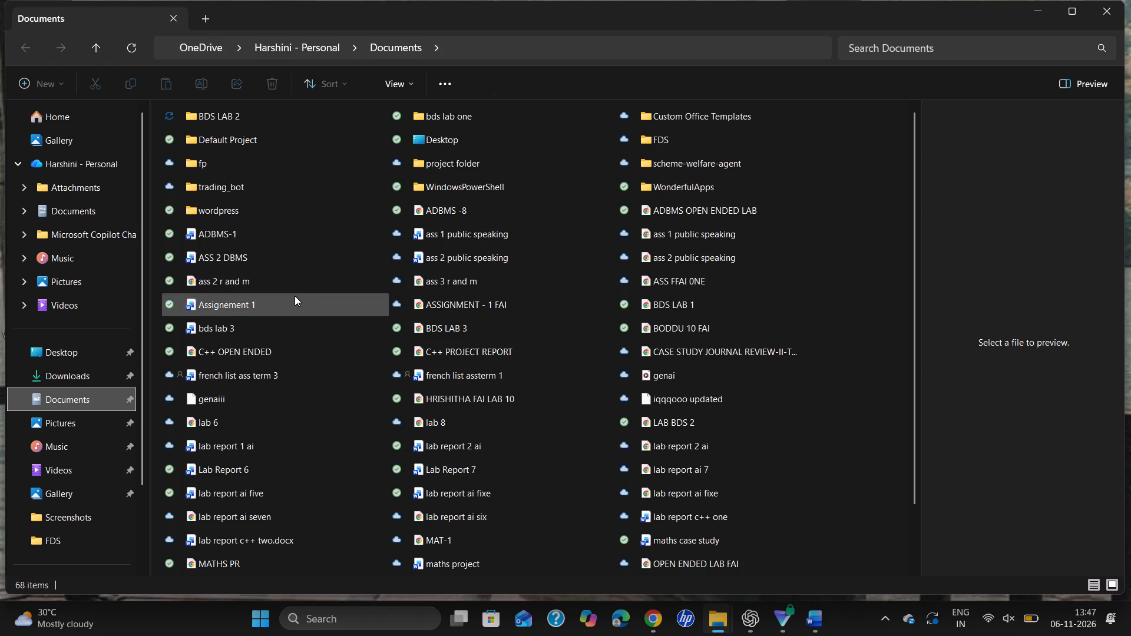
double_click(257, 327)
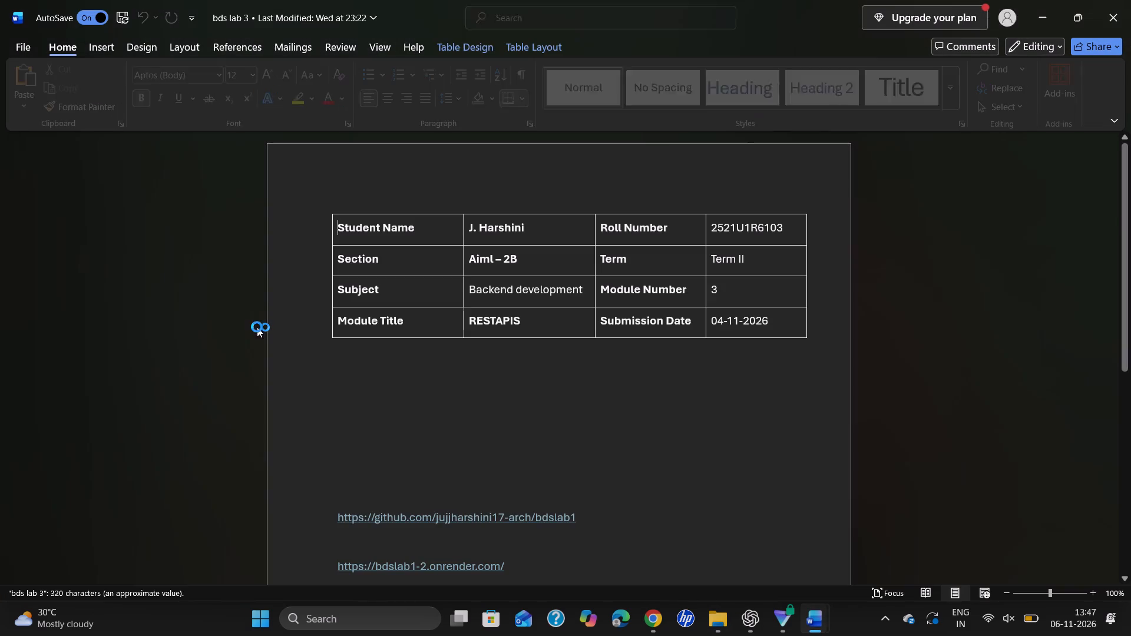
Add the heading "GET BOOKS:" below the onrender.com link, followed by a new empty line.
scroll(409, 422, "down", 2)
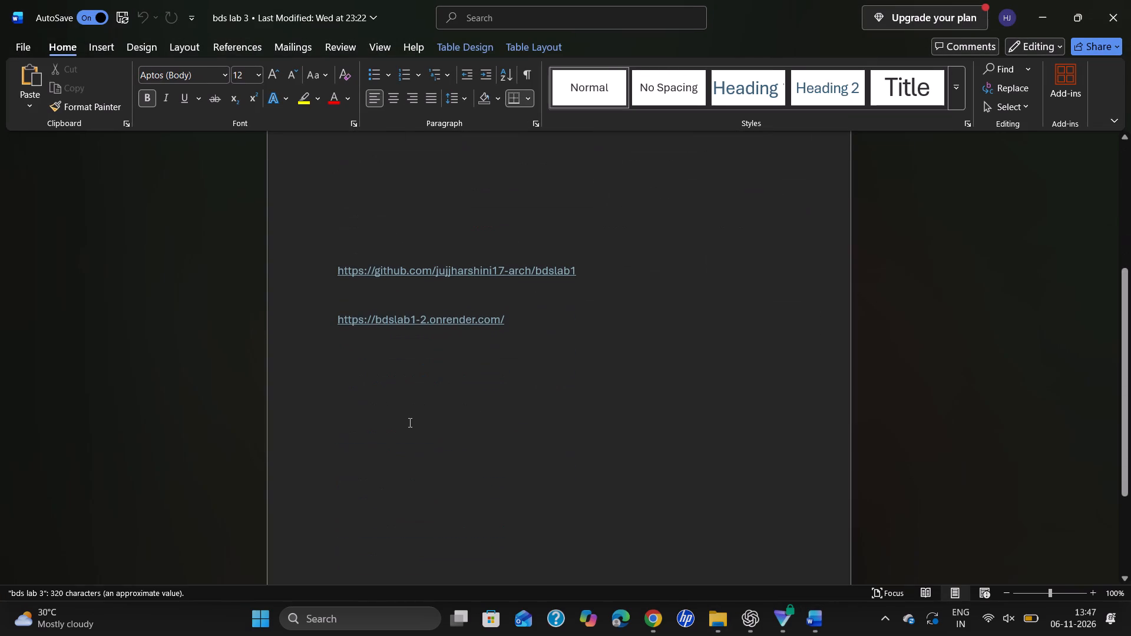
left_click(591, 318)
key("Return")
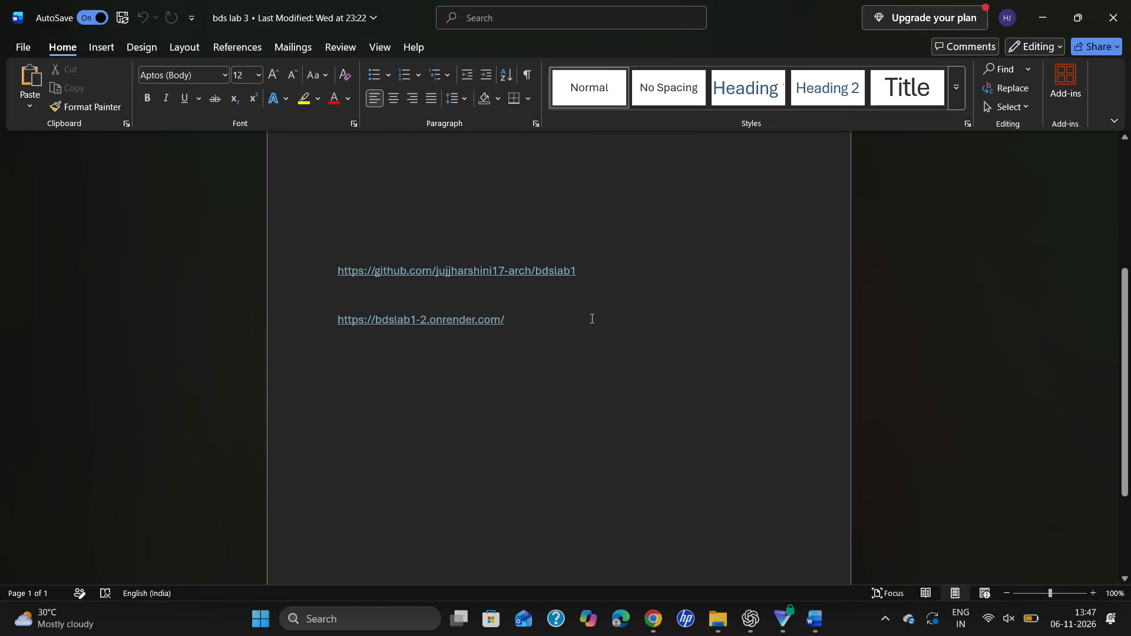
key("Return")
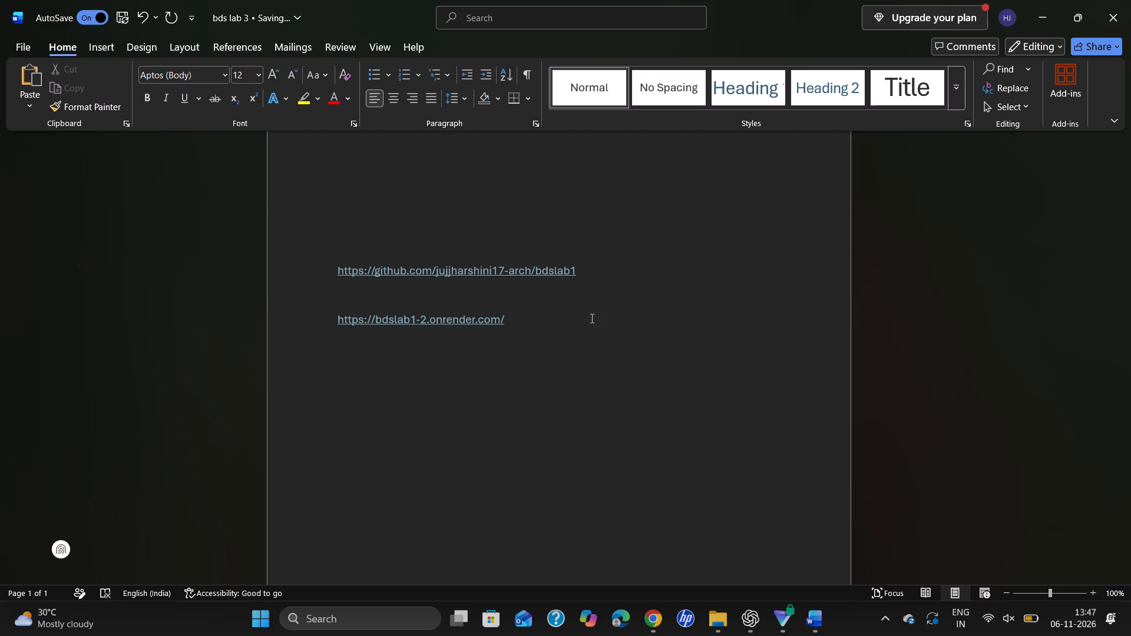
type("GET BOOKS")
key("shift+colon")
key("Return")
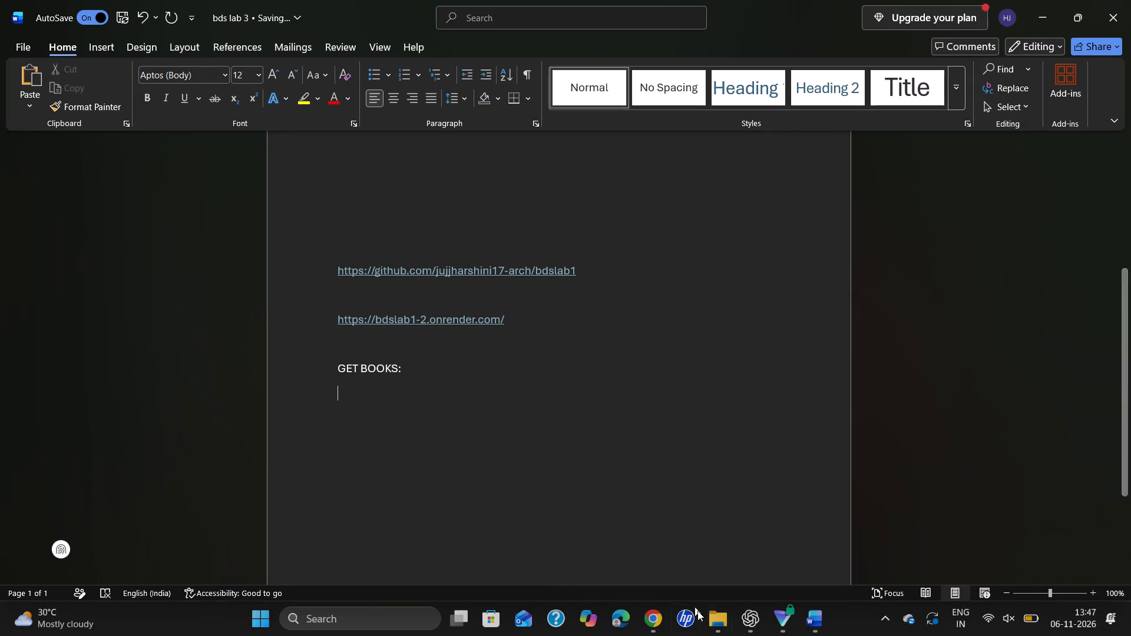
Switch to the File Explorer window showing the lab-03 screenshots folder and copy the image 01_get_all_books.
left_click(657, 559)
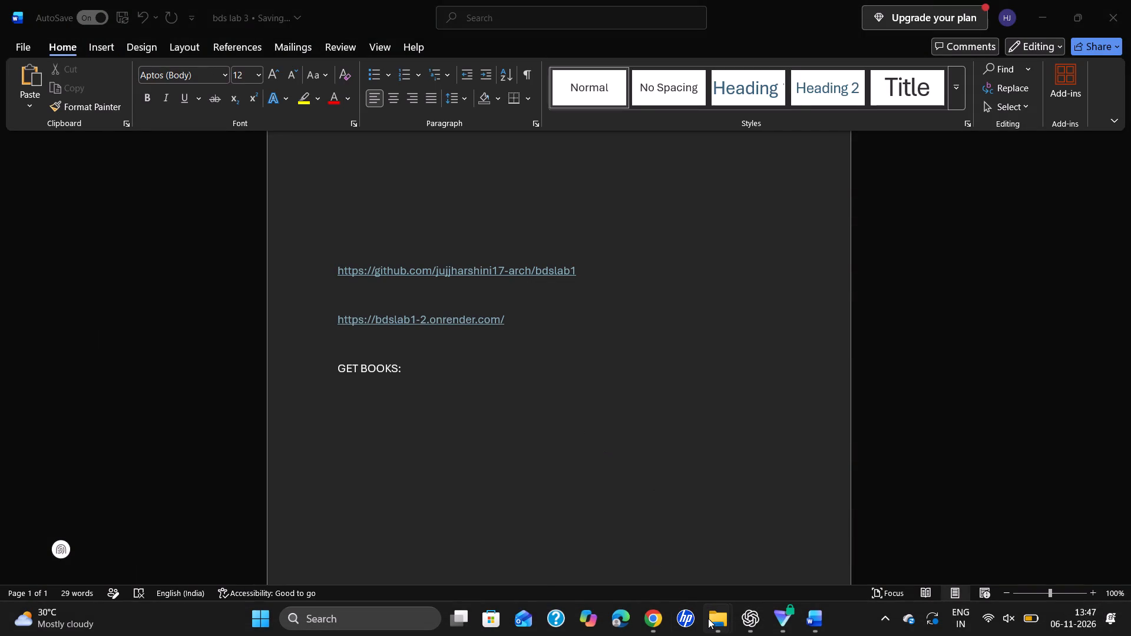
left_click(662, 575)
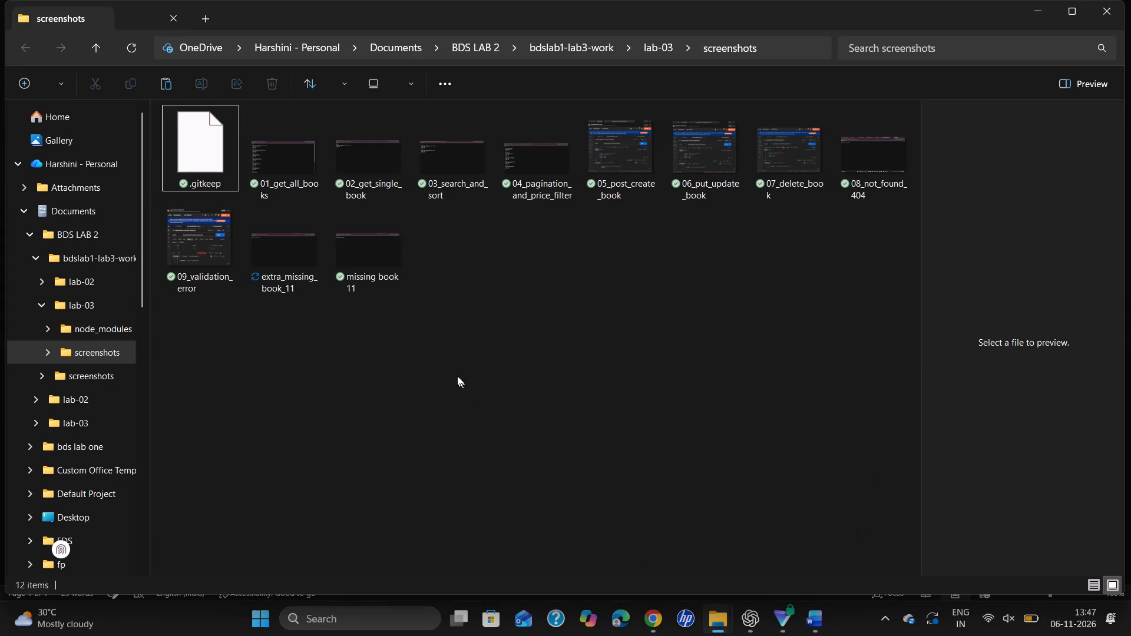
double_click(303, 162)
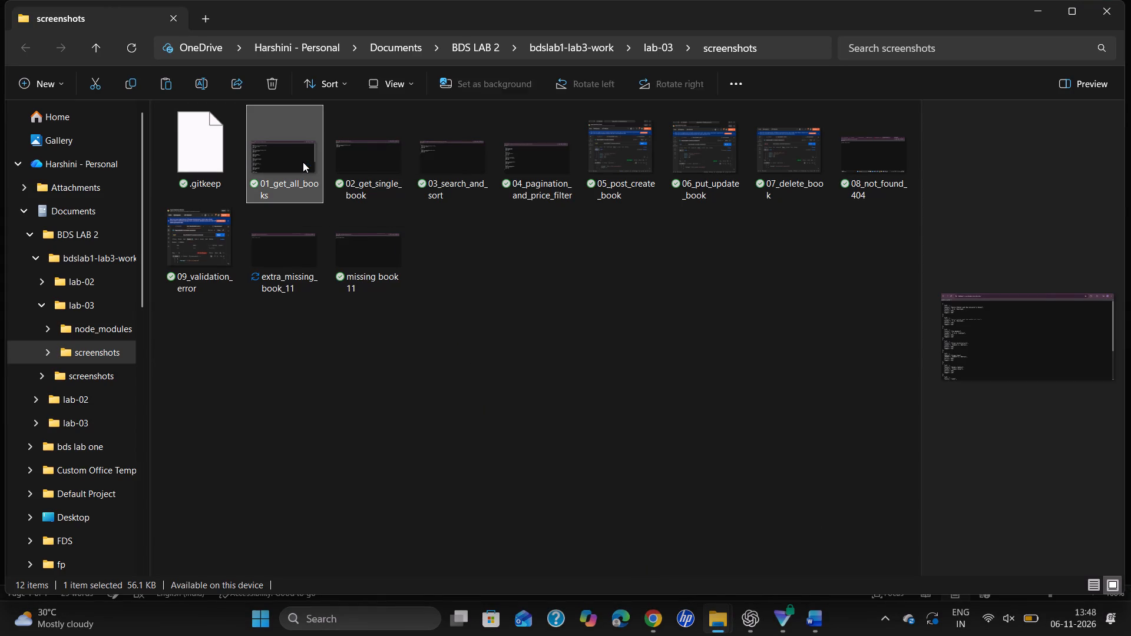
left_click(124, 75)
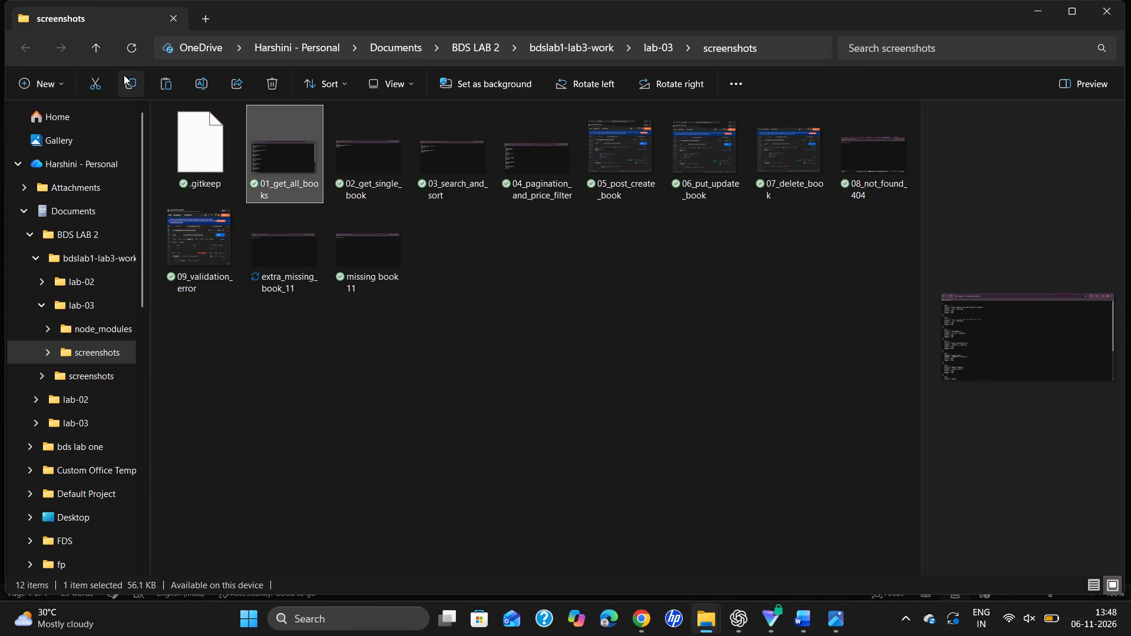
Return to the bds lab 3 document in Word and change the new heading to "GET ALL BOOKS:".
left_click(804, 630)
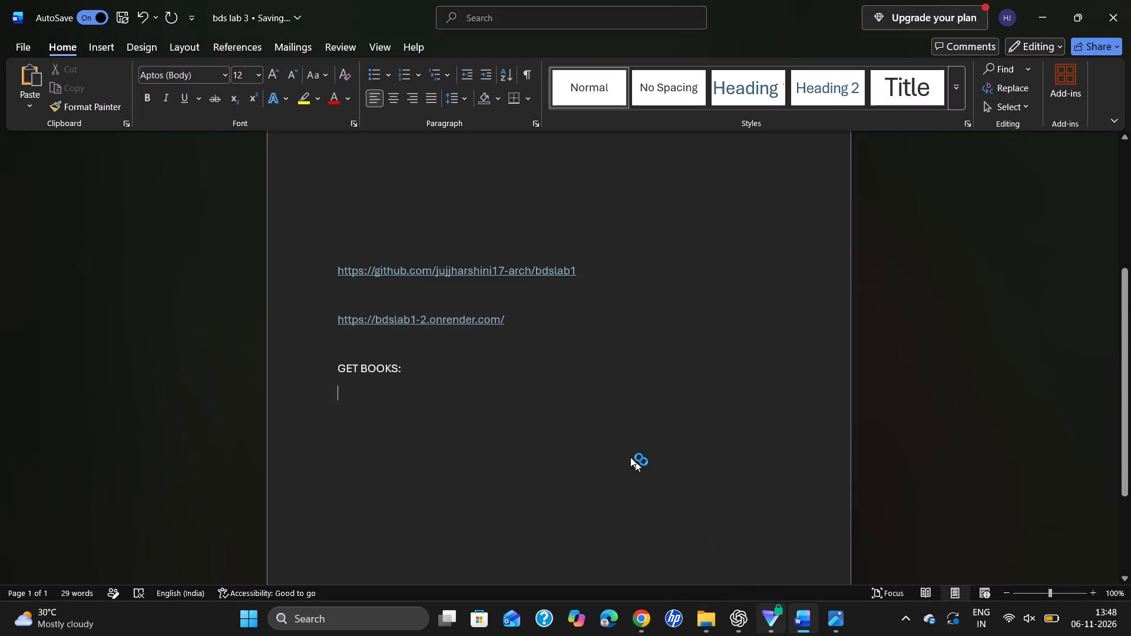
left_click(363, 366)
type("ALL")
key("space")
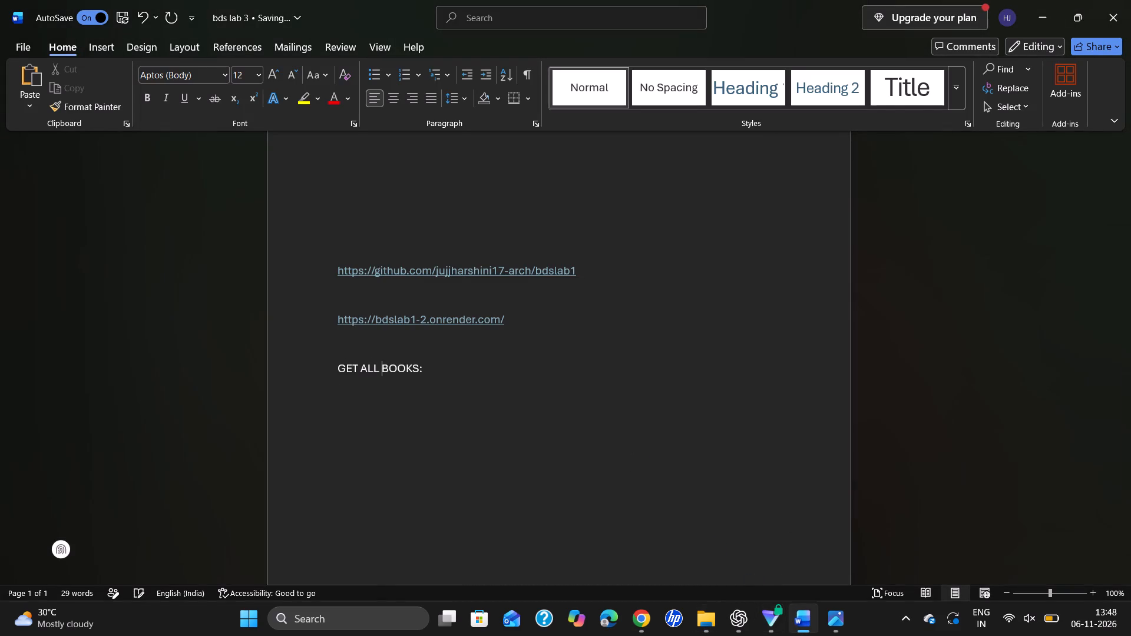
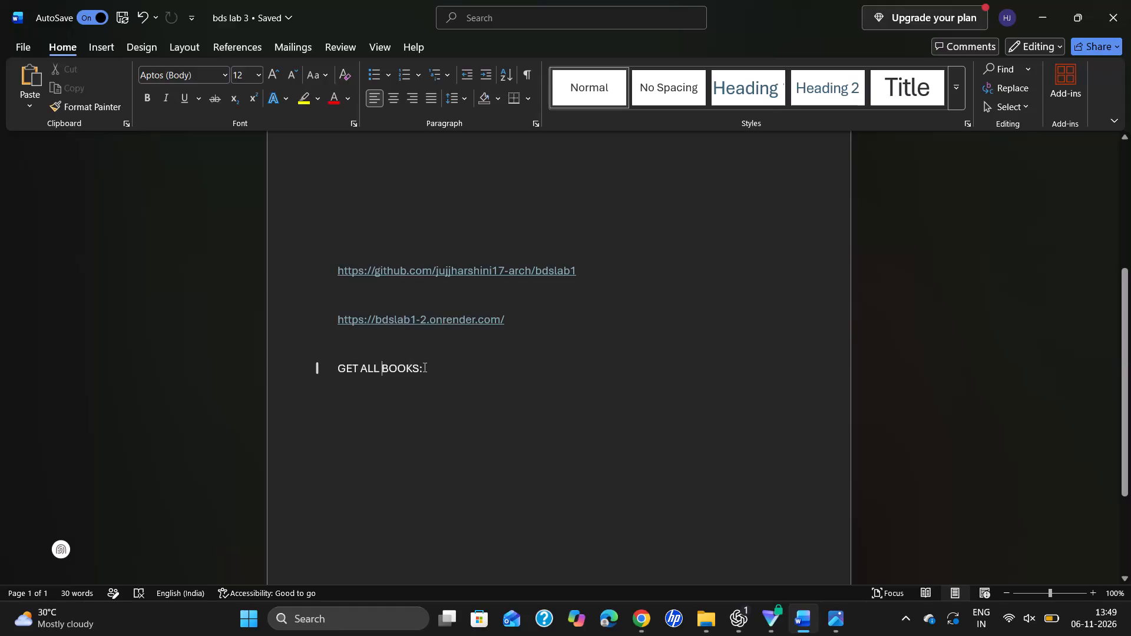
Paste the copied all-books screenshot below the "GET ALL BOOKS:" heading and start a new line after it.
key("Return")
key("Return")
key("ctrl+v")
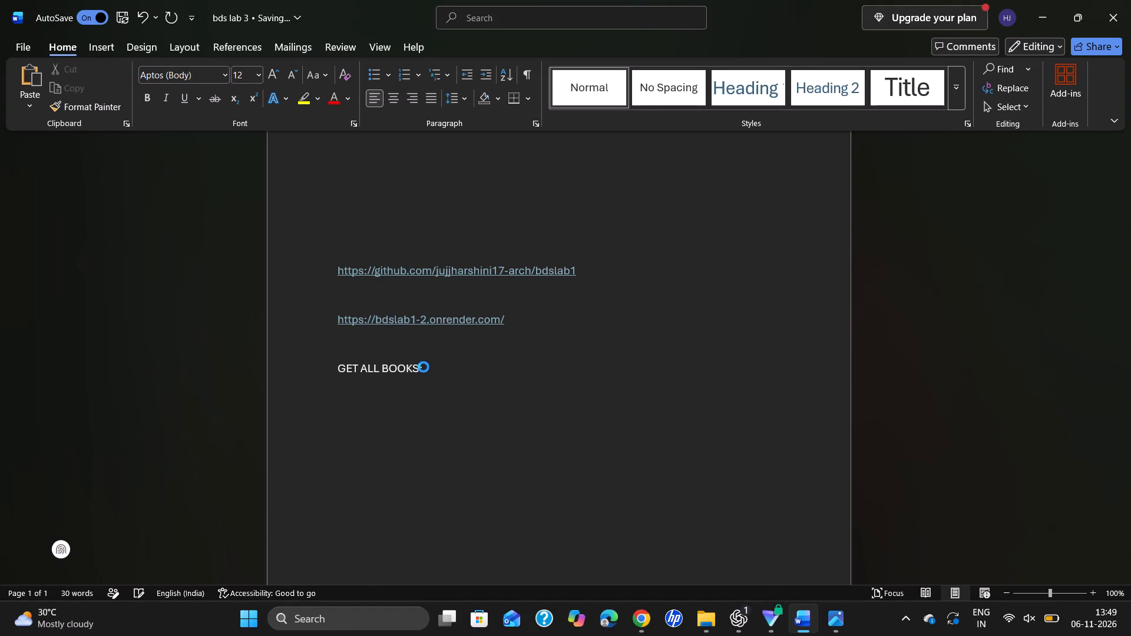
scroll(424, 367, "down", 1)
key("Return")
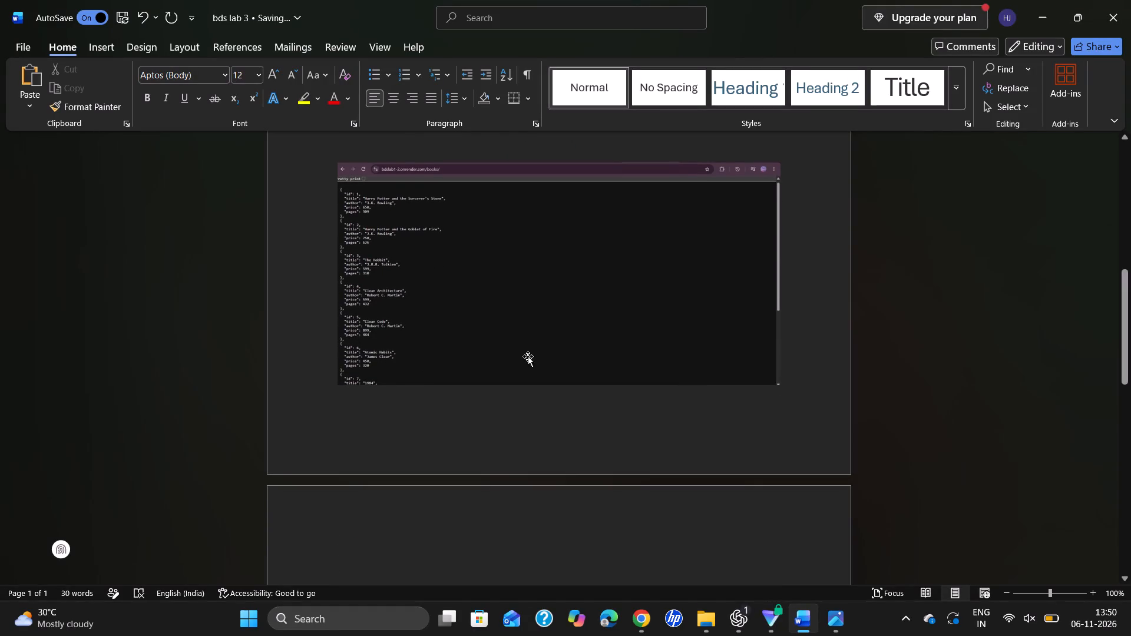
scroll(545, 341, "down", 1)
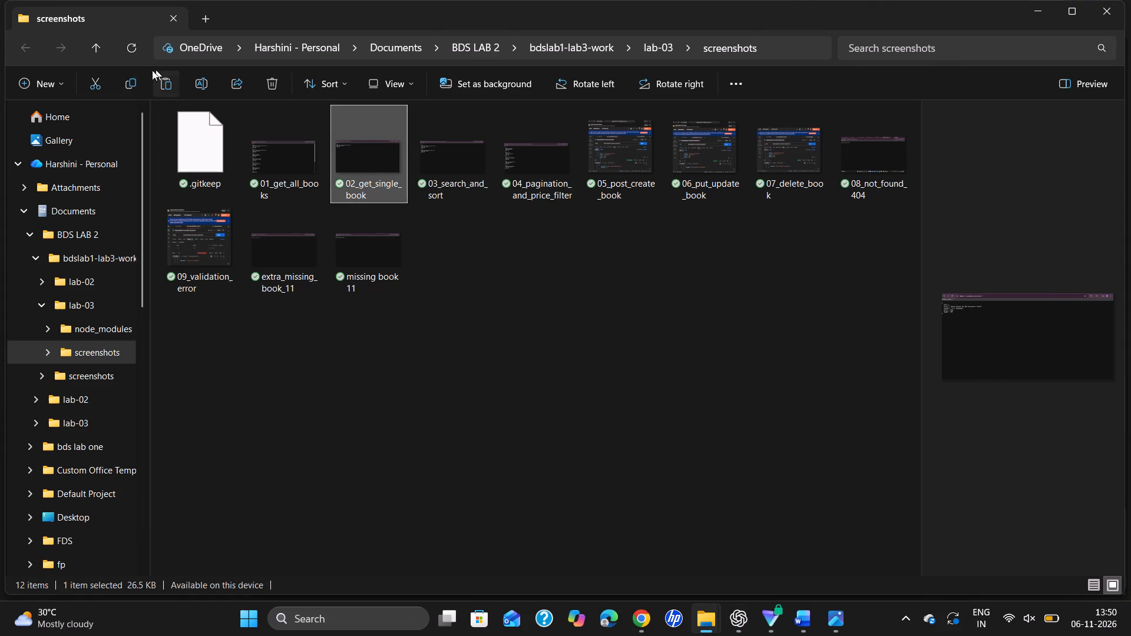
left_click(132, 75)
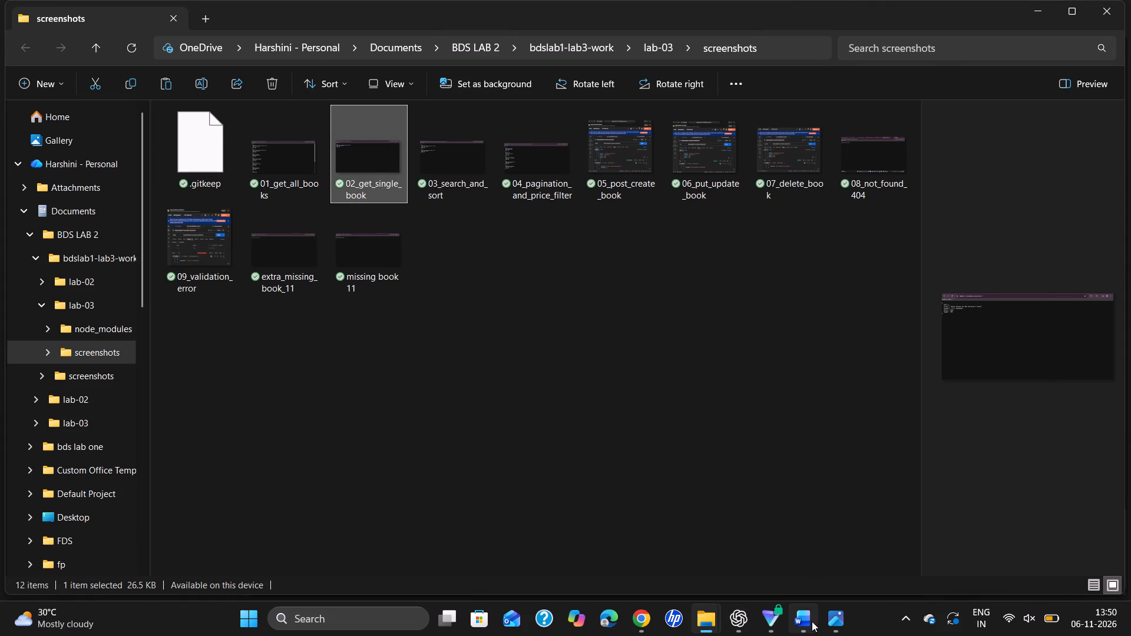
Return to the Word document, add the heading "GET SINGLE BOOK:" on the second page, and paste the copied screenshot below it.
left_click(809, 625)
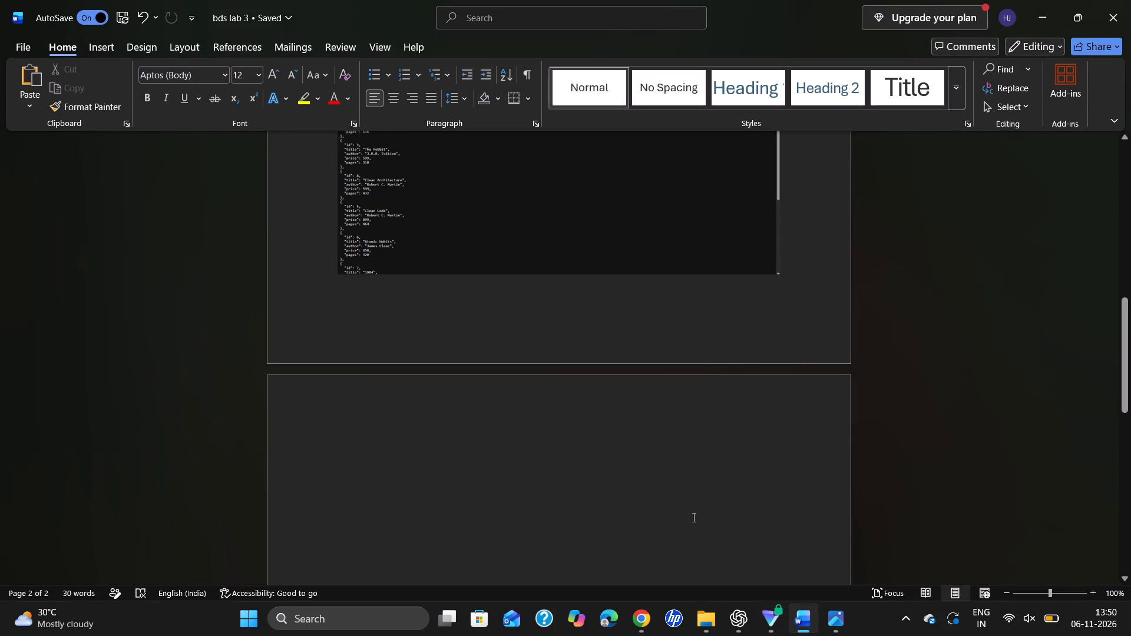
type("GET SINGLE")
key("space")
type("BOOK:")
key("Return")
key("Return")
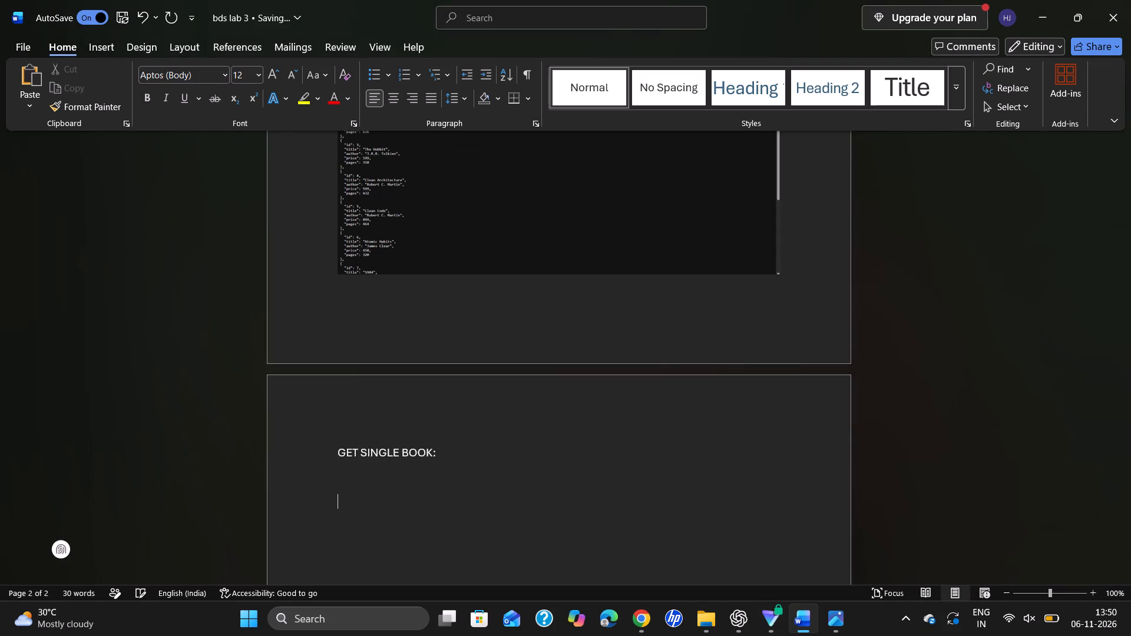
key("ctrl+v")
key("Return")
key("Return")
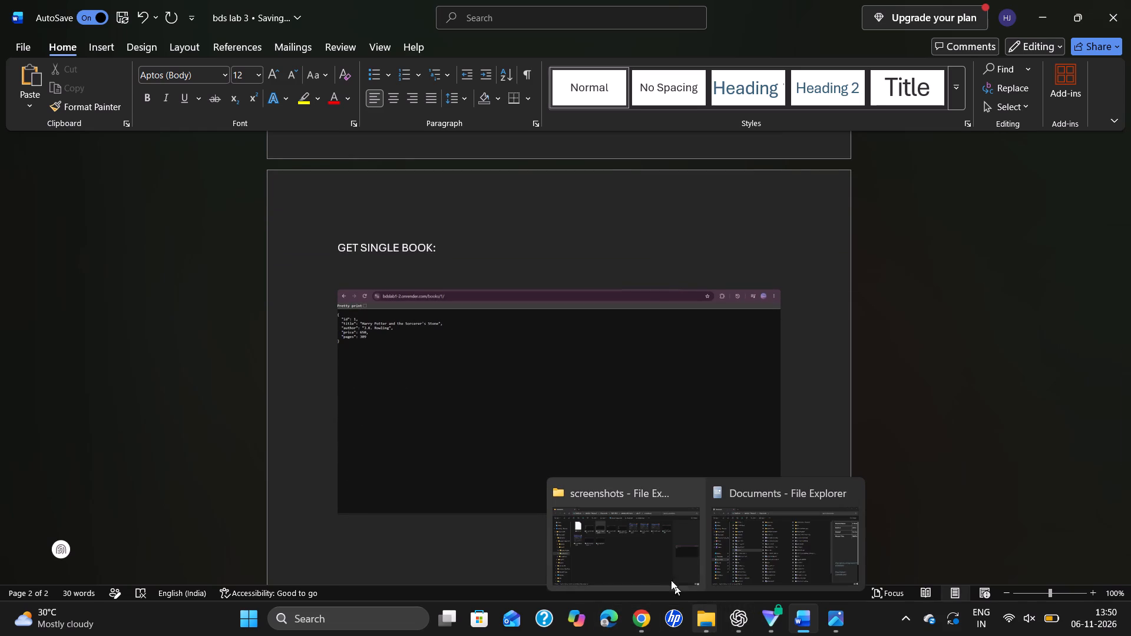
Switch to the lab-03 screenshots folder in File Explorer and copy the image 03_search_and_sort.
left_click(666, 573)
left_click(463, 187)
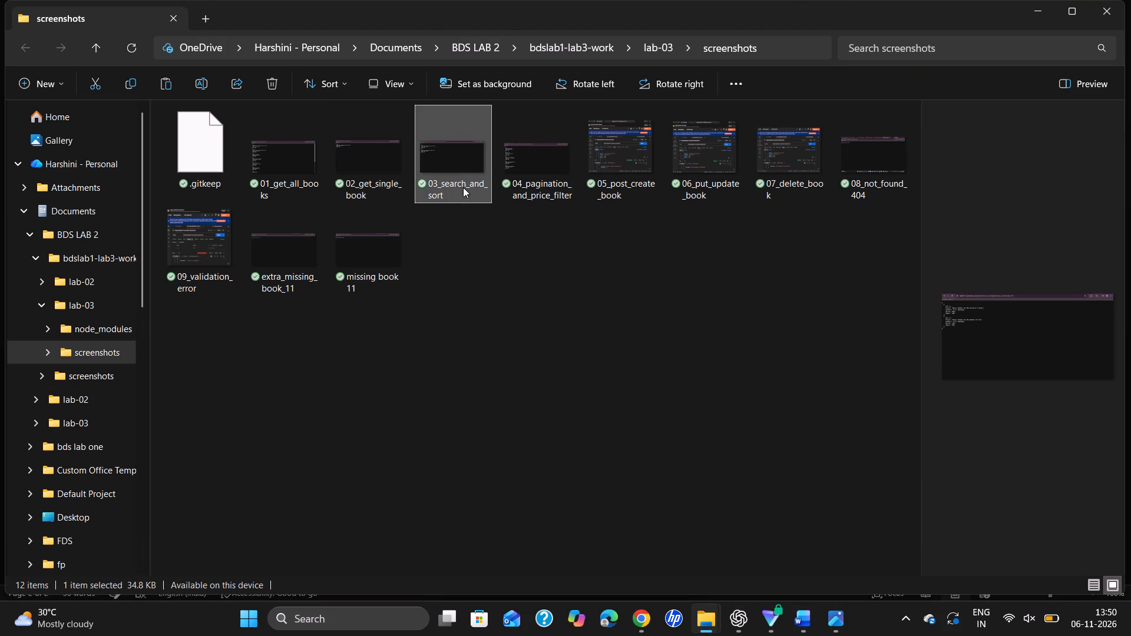
left_click(133, 83)
Return to the Word document, add the heading "SEARCH AND SORT:" below the single-book screenshot, and paste the copied image under it.
left_click(814, 635)
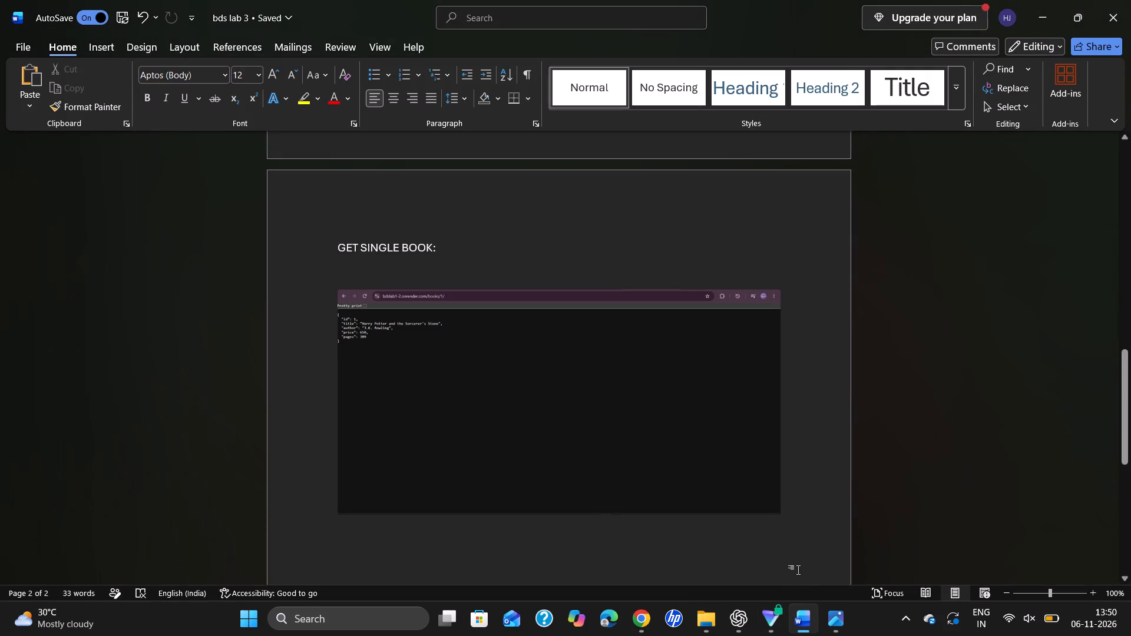
type("SEARCH ANF")
key("space")
key("BackSpace")
key("BackSpace")
type("D SORT")
key("shift+colon")
key("Return")
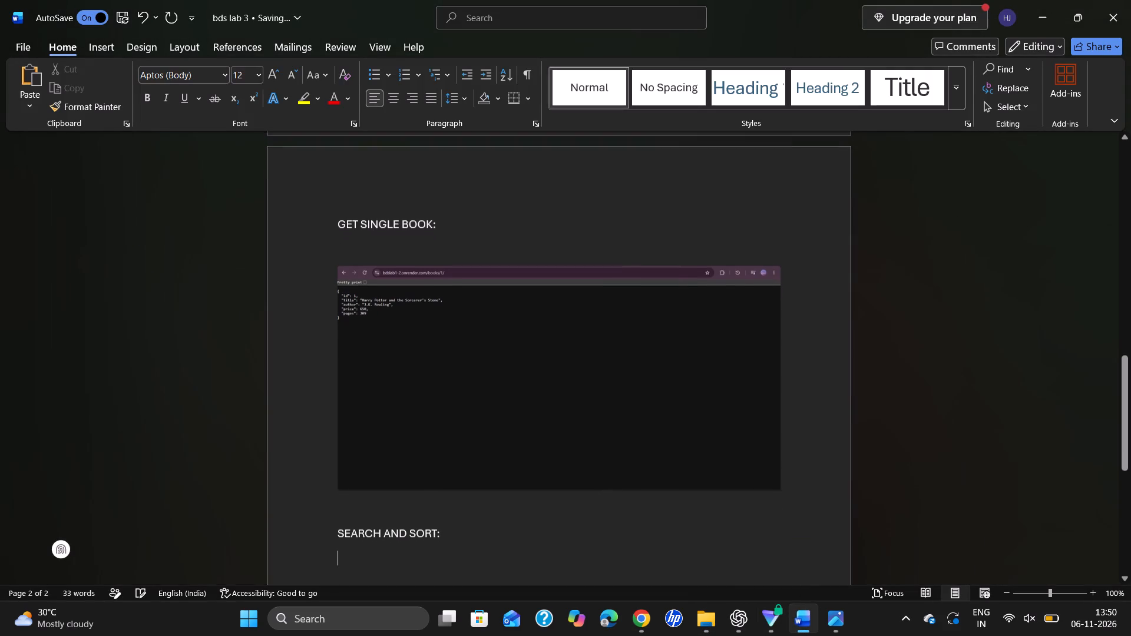
key("ctrl+v")
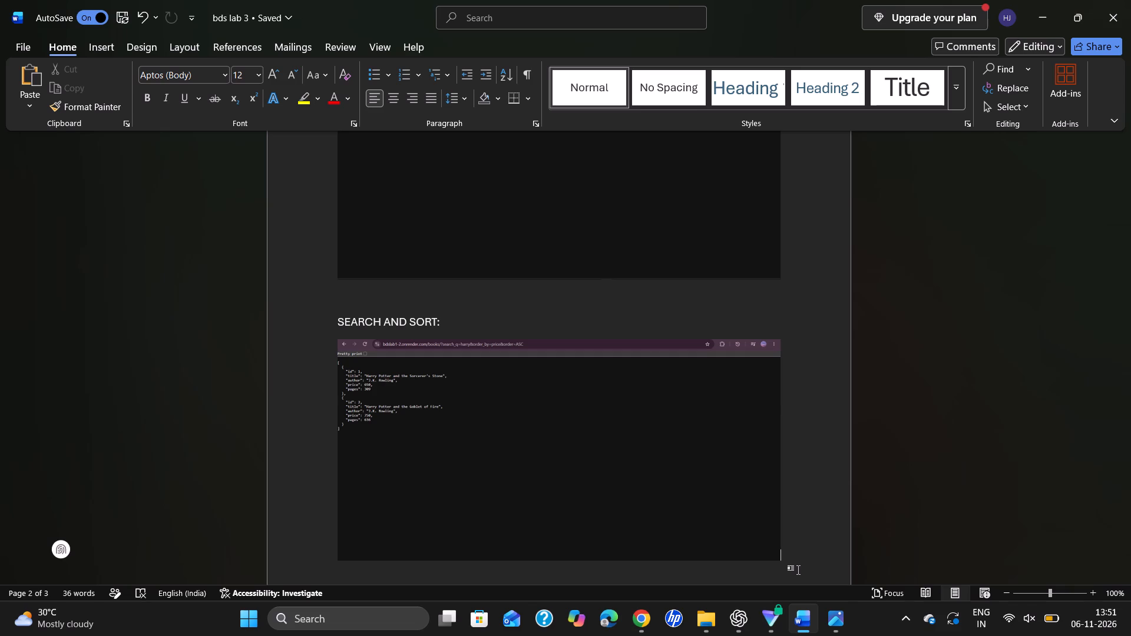
key("Return")
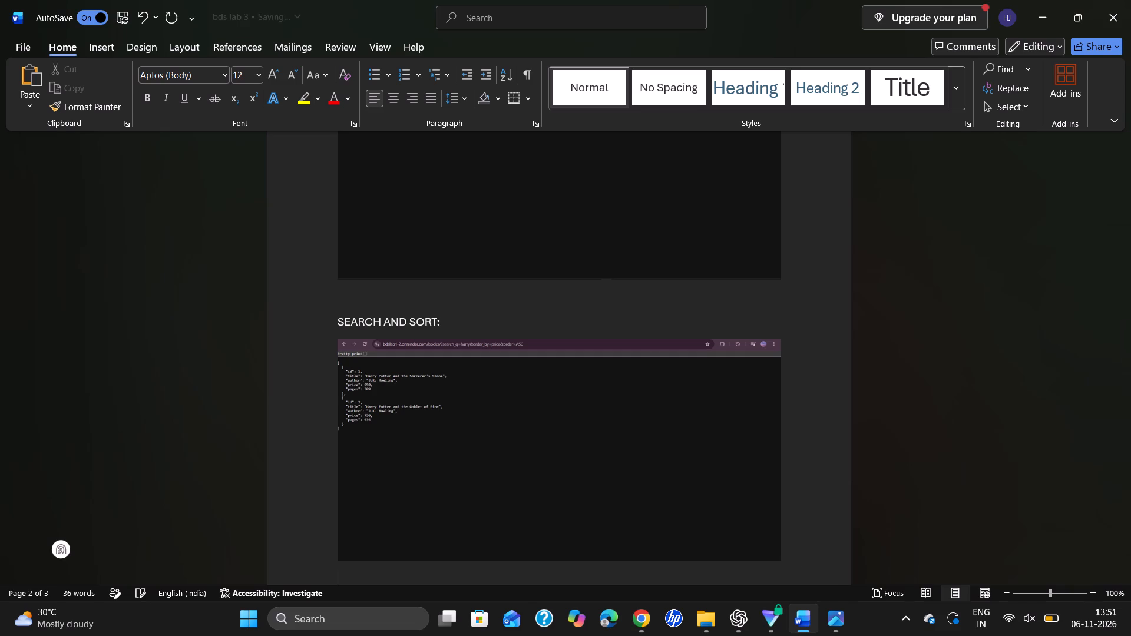
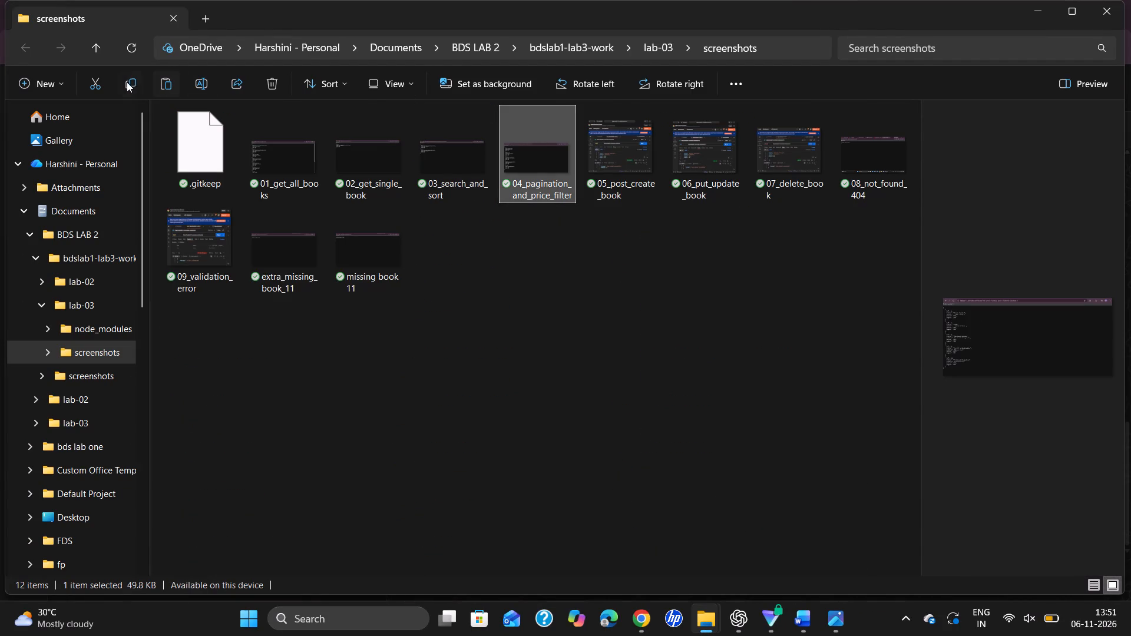
Copy the image 04_pagination_and_price_filter and paste it into the Word report under a new heading "PAGINATION AND PRICE FILTER:".
left_click(134, 81)
left_click(818, 634)
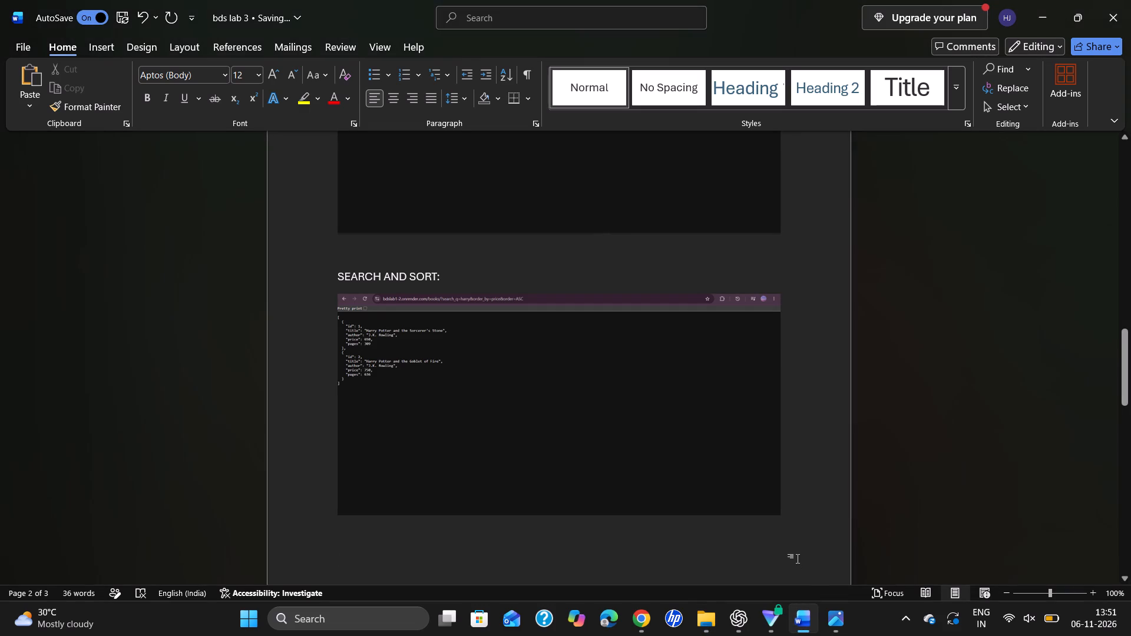
type("PAGINATION AND PRICE FILTER")
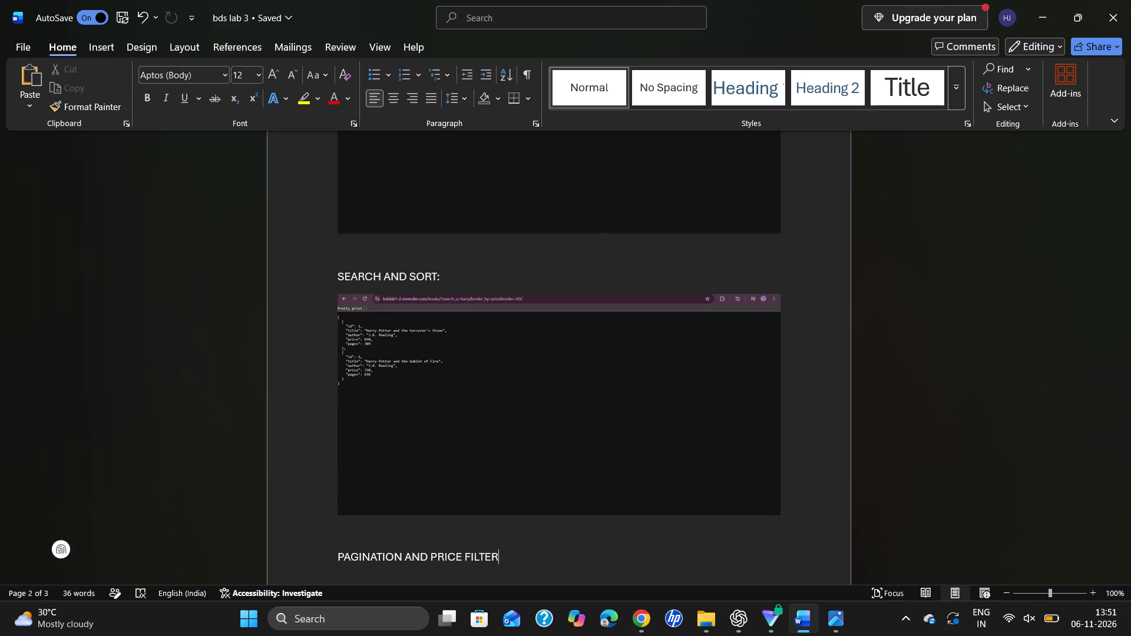
key("shift+colon")
key("Return")
key("ctrl+v")
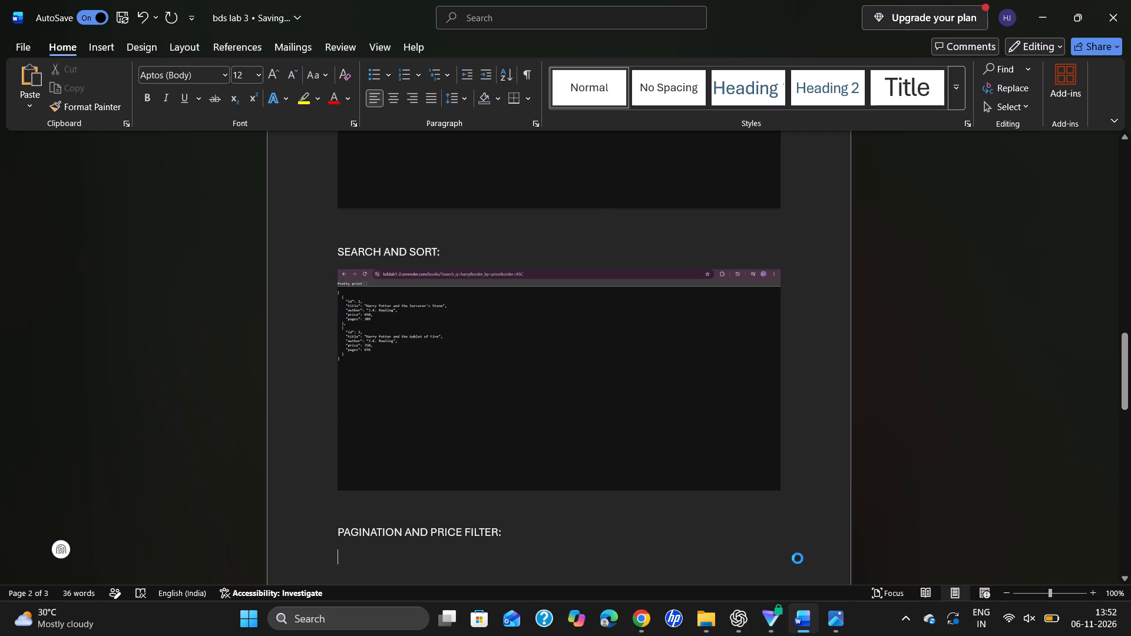
key("Return")
key("Return")
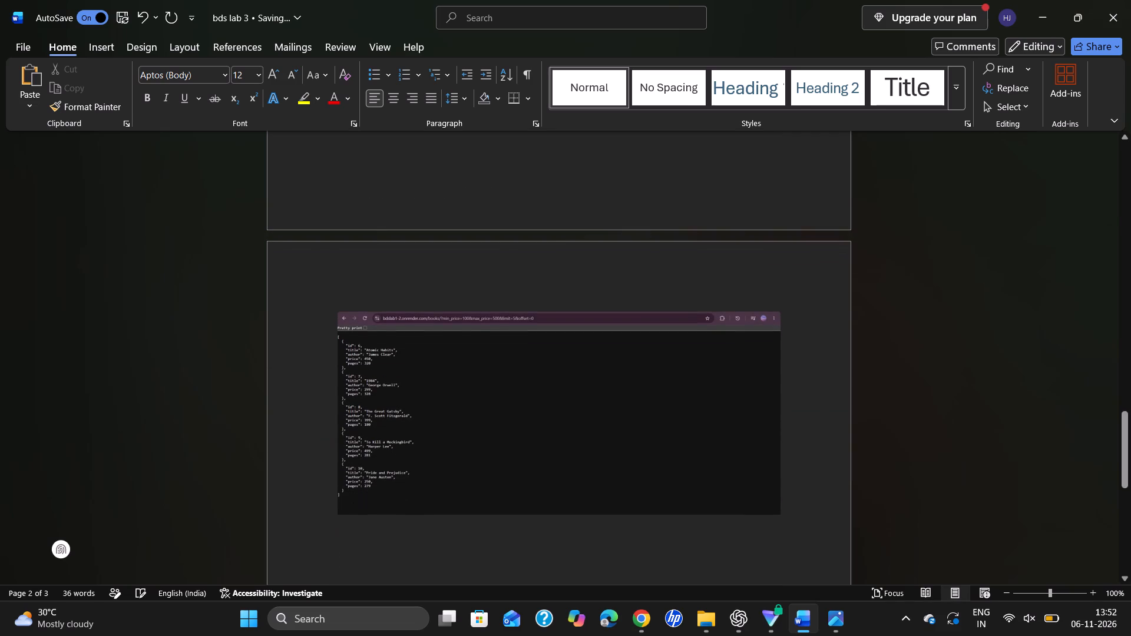
Check the next image's name in File Explorer and add the heading "POST CREATE BOOK:" below the pagination screenshot in Word.
left_click(662, 557)
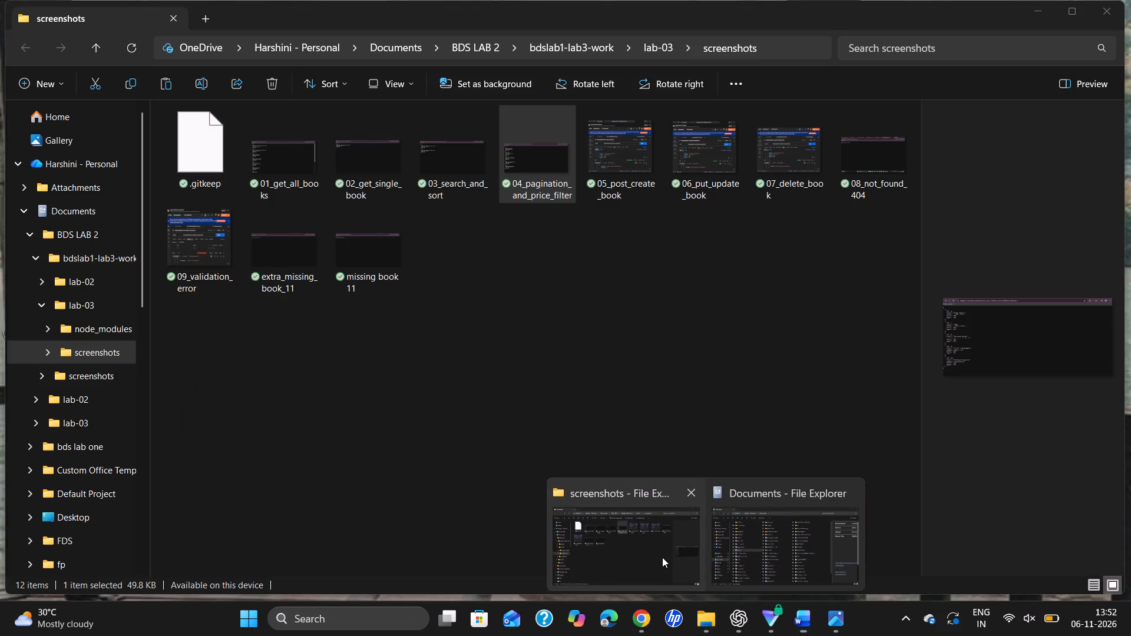
left_click(808, 624)
type("POST CREATE BOOK:")
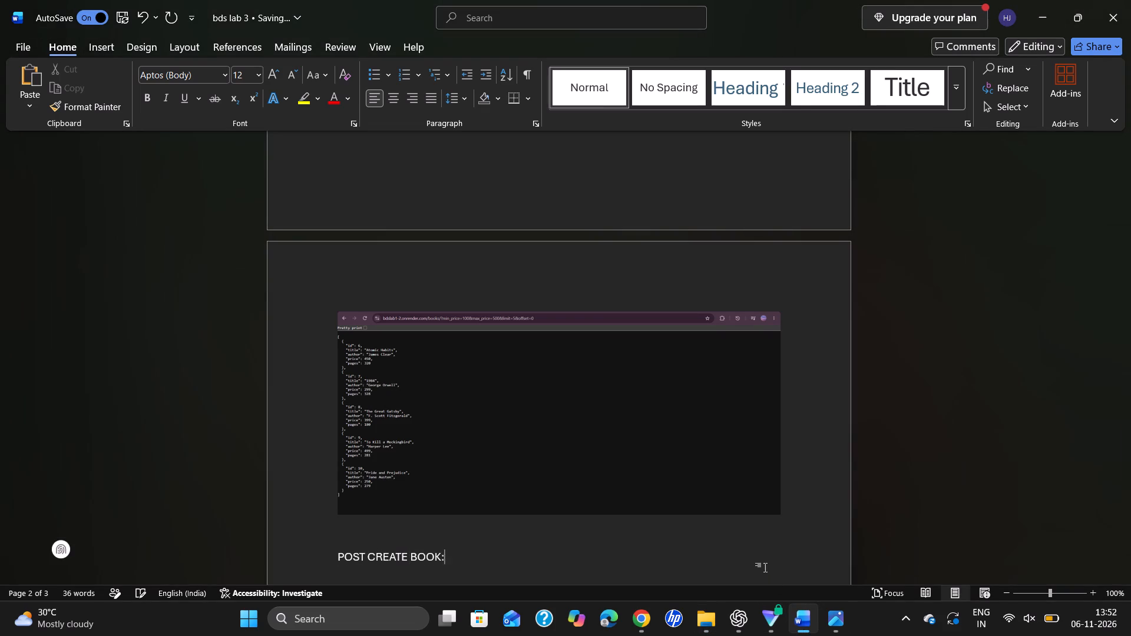
key("Return")
key("Return")
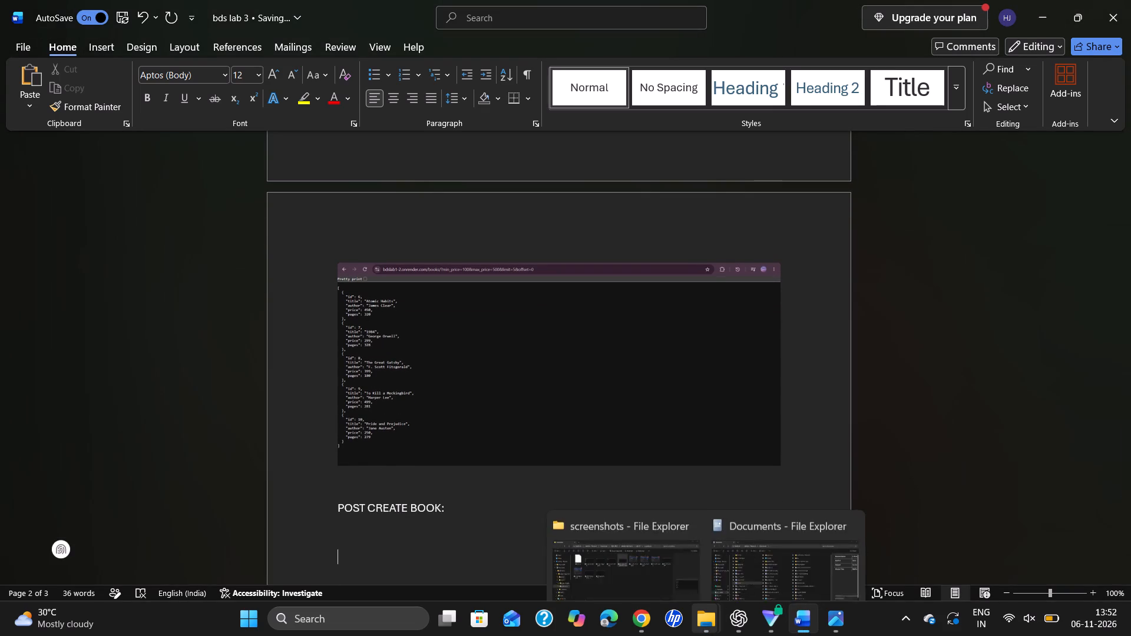
Copy the image 05_post_create_book from the lab-03 screenshots folder and paste it under the "POST CREATE BOOK:" heading in Word.
left_click(649, 573)
left_click(651, 166)
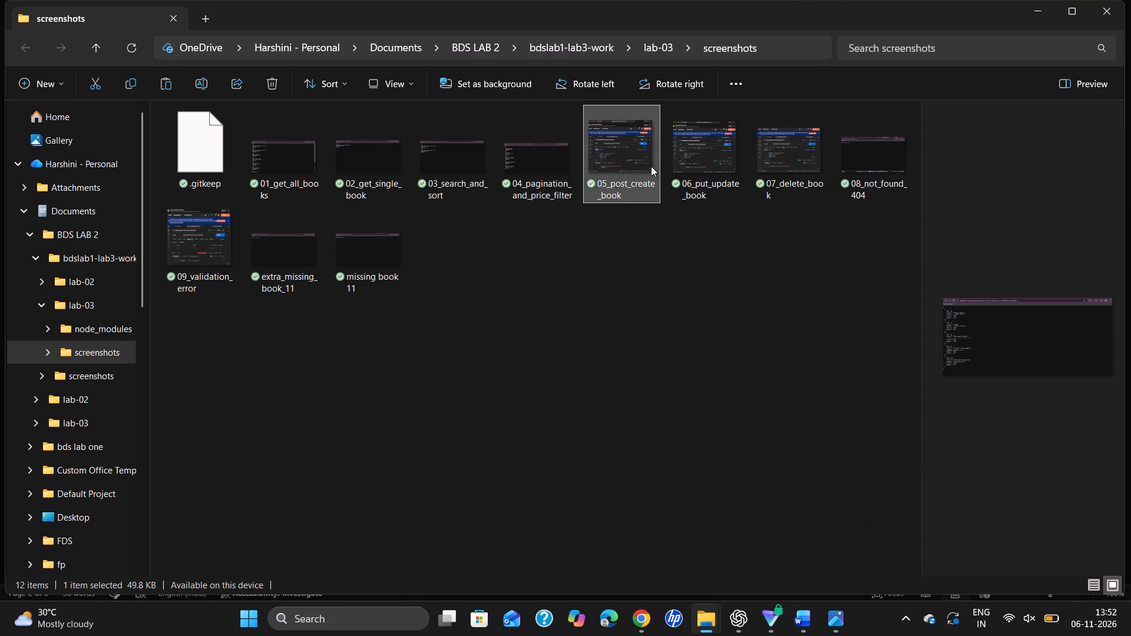
left_click(131, 78)
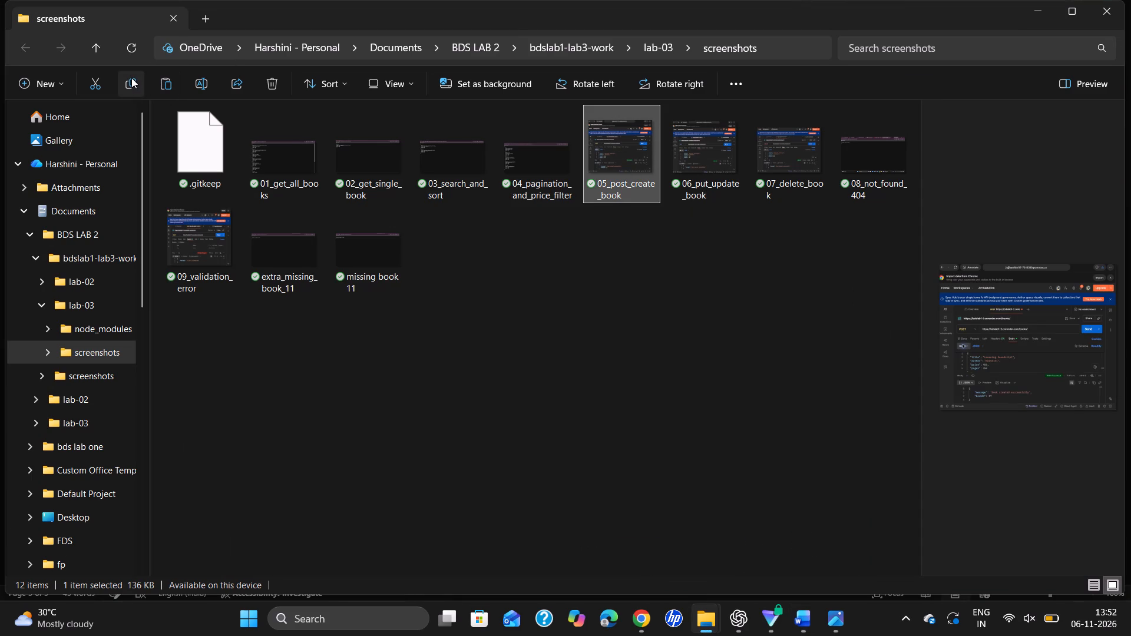
left_click(812, 629)
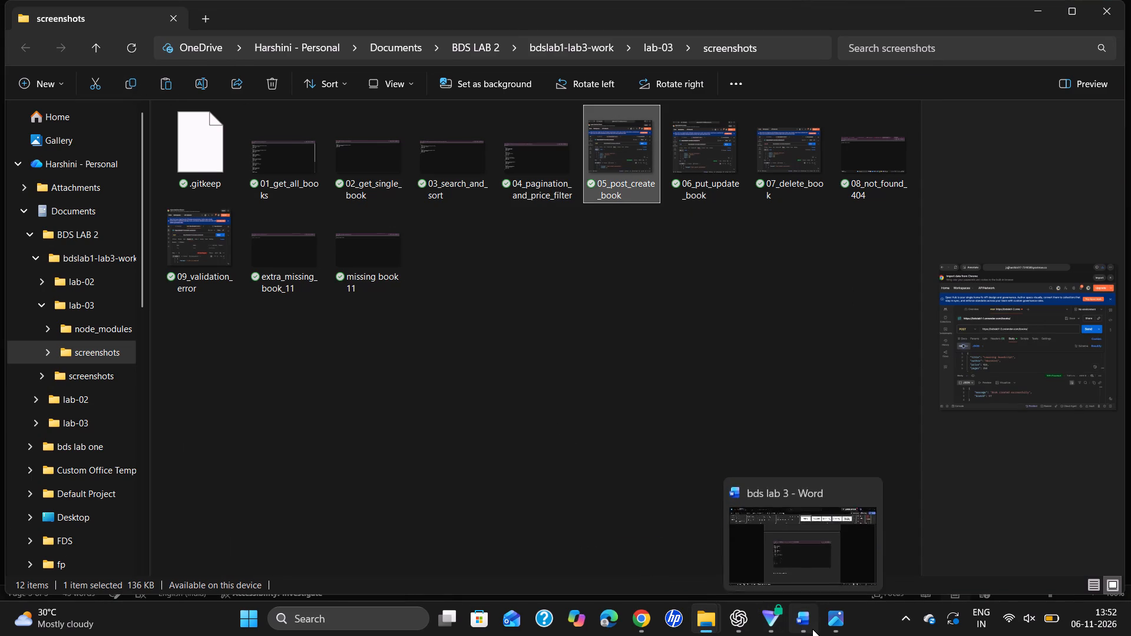
key("ctrl+v")
scroll(772, 559, "down", 1)
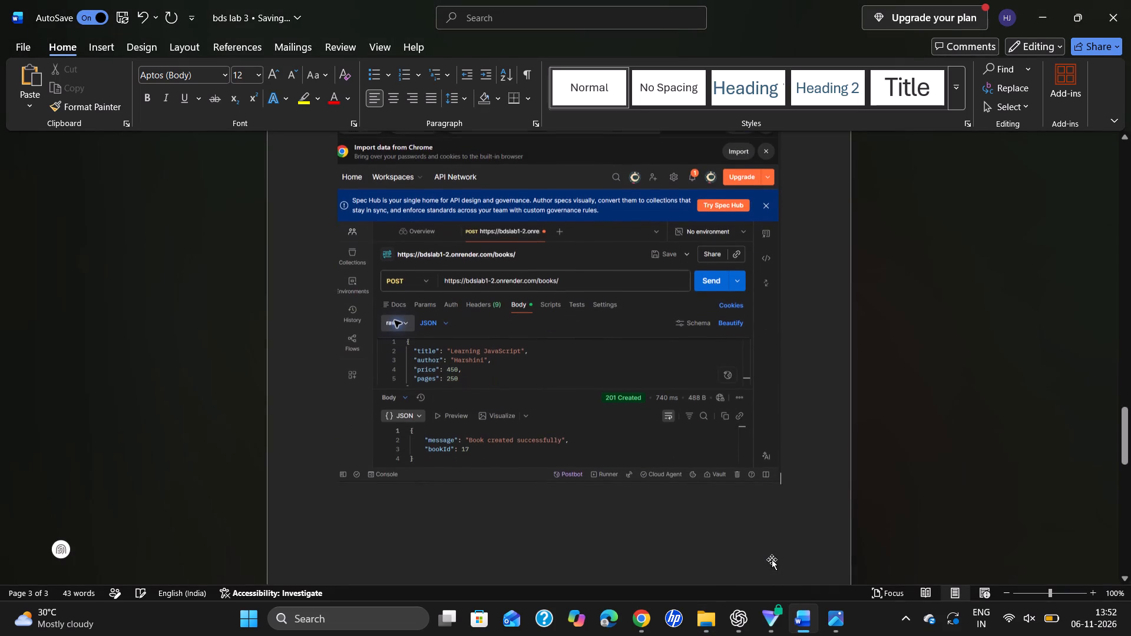
Add the heading "PUT BOOK:" on the new page after the POST screenshot.
key("Return")
key("Return")
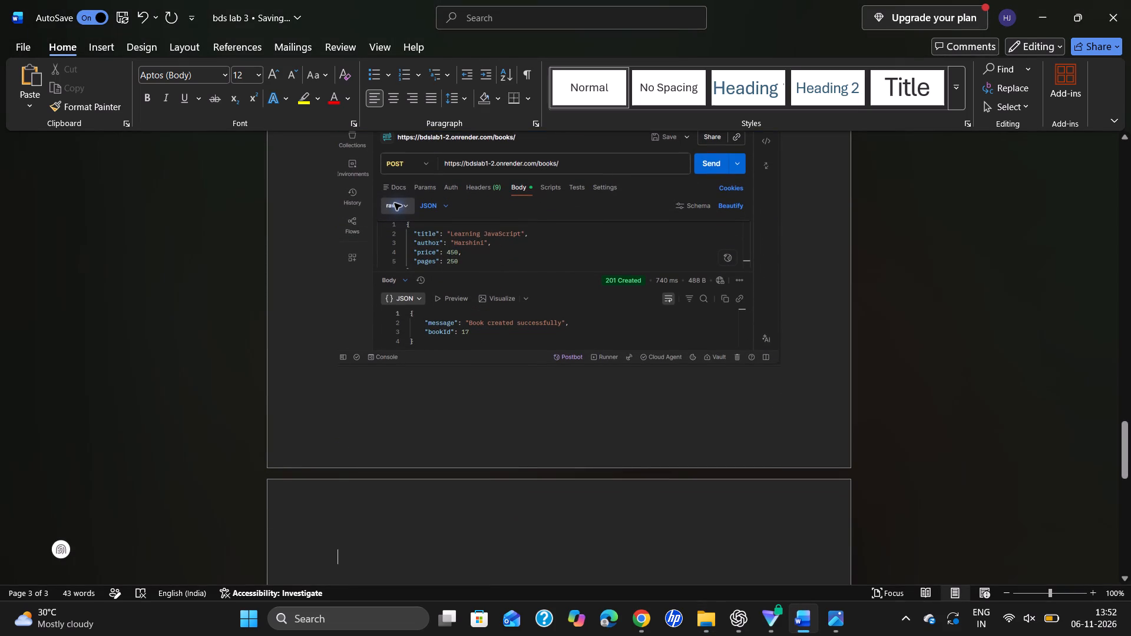
type("PUT CRE")
key("BackSpace")
key("BackSpace")
key("BackSpace")
type("BOOK:")
key("Return")
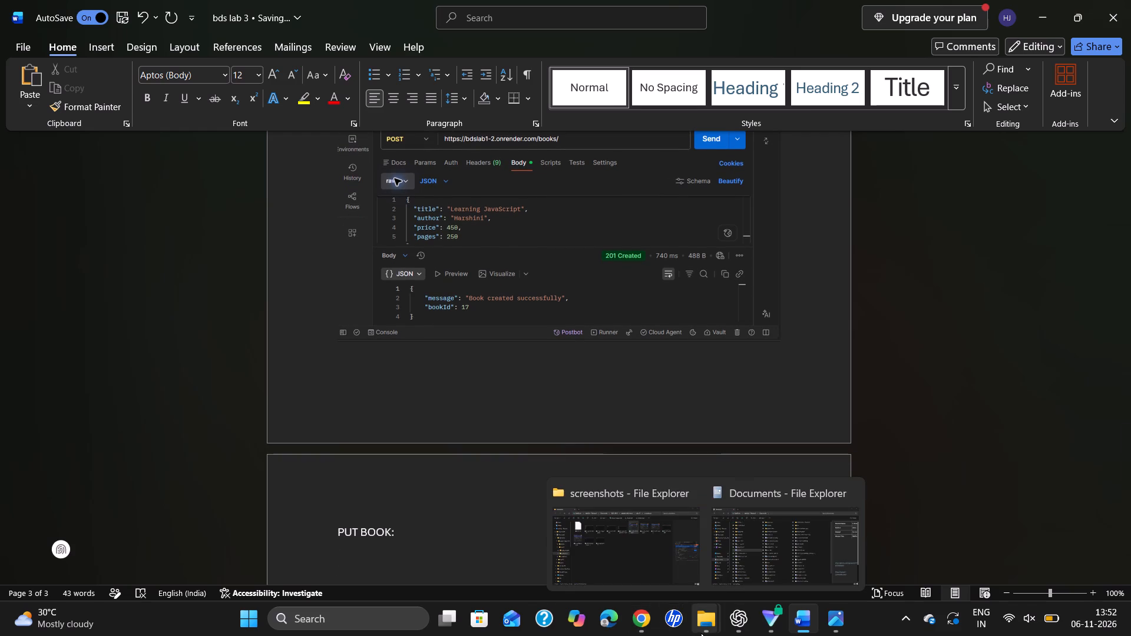
Switch to the lab-03 screenshots folder in File Explorer and copy the image 06_put_update_book.
left_click(660, 570)
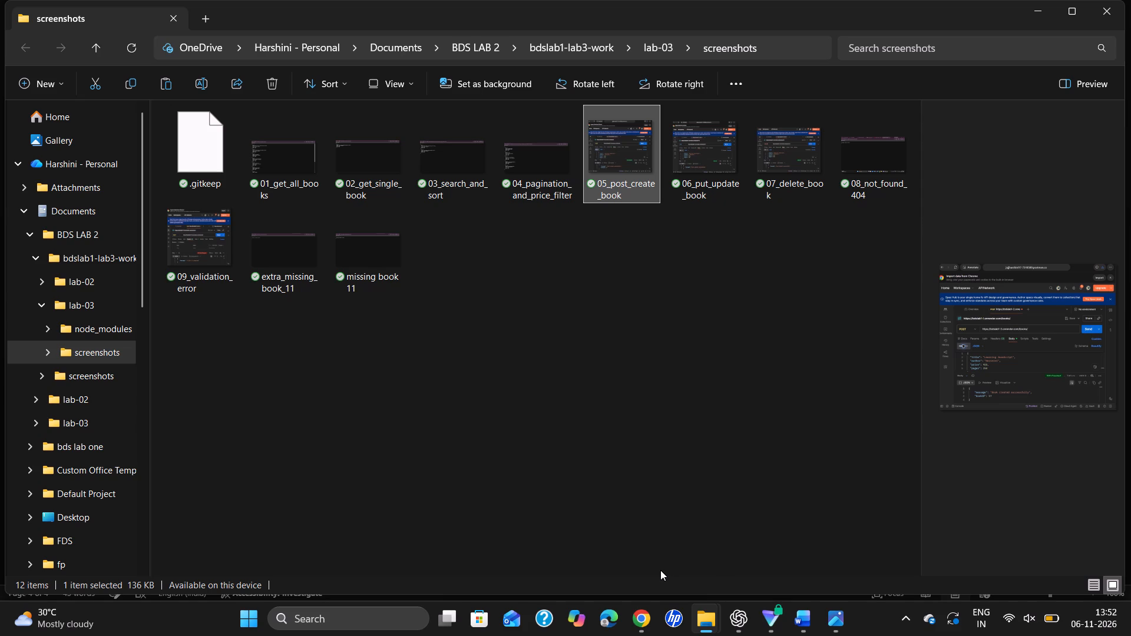
left_click(694, 148)
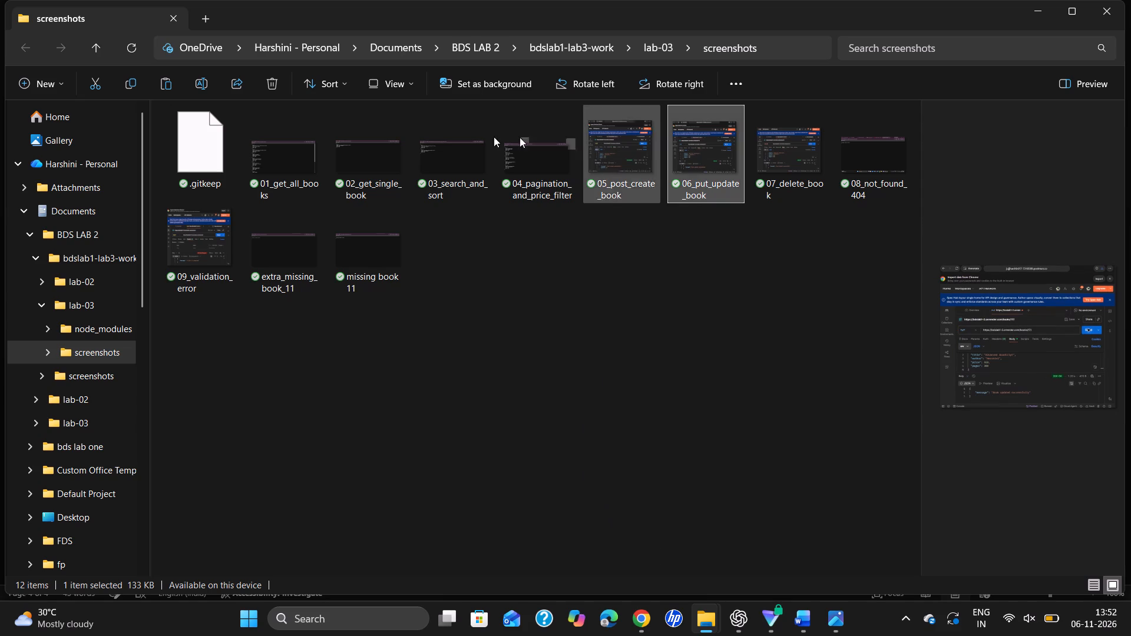
left_click(128, 77)
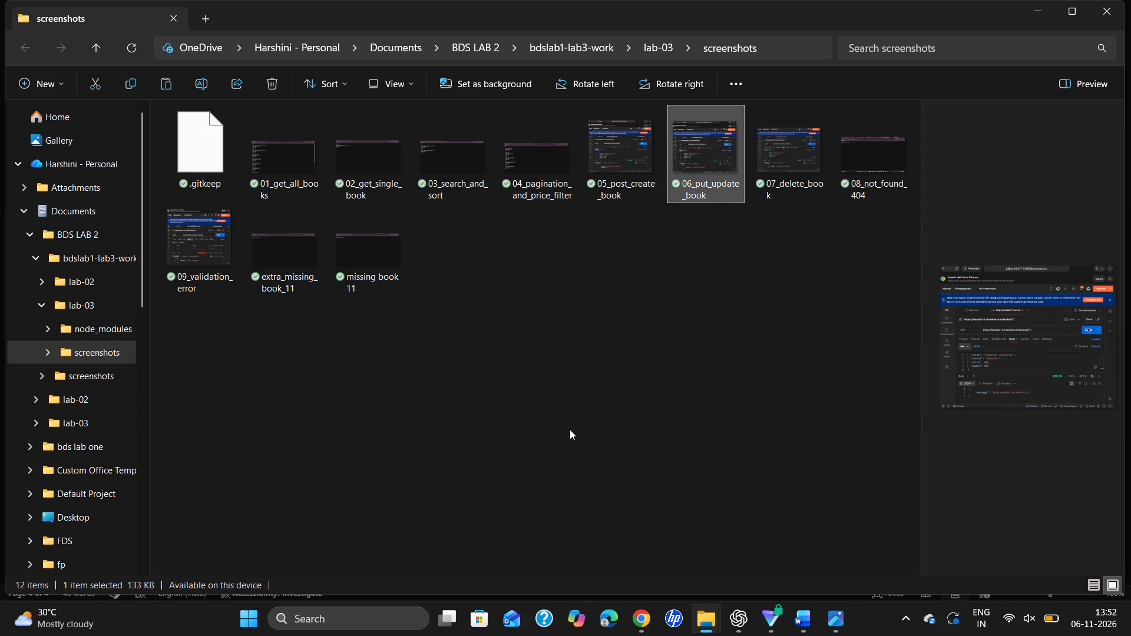
Return to the Word document and change the "PUT BOOK:" heading to "PUT UPDATE BOOK:".
left_click(815, 629)
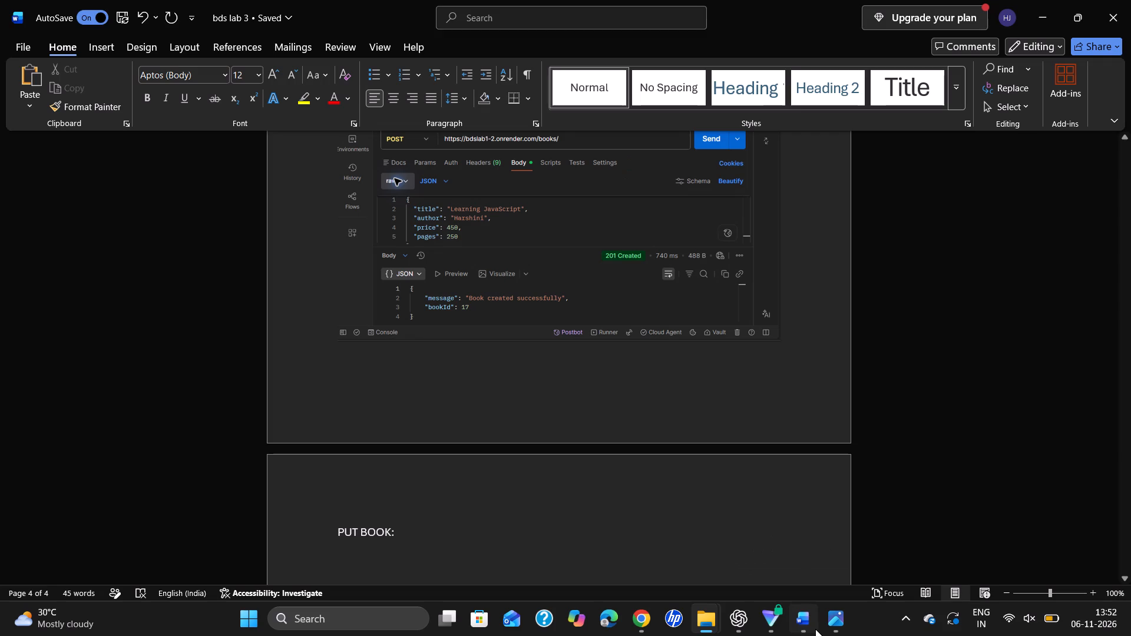
left_click(358, 528)
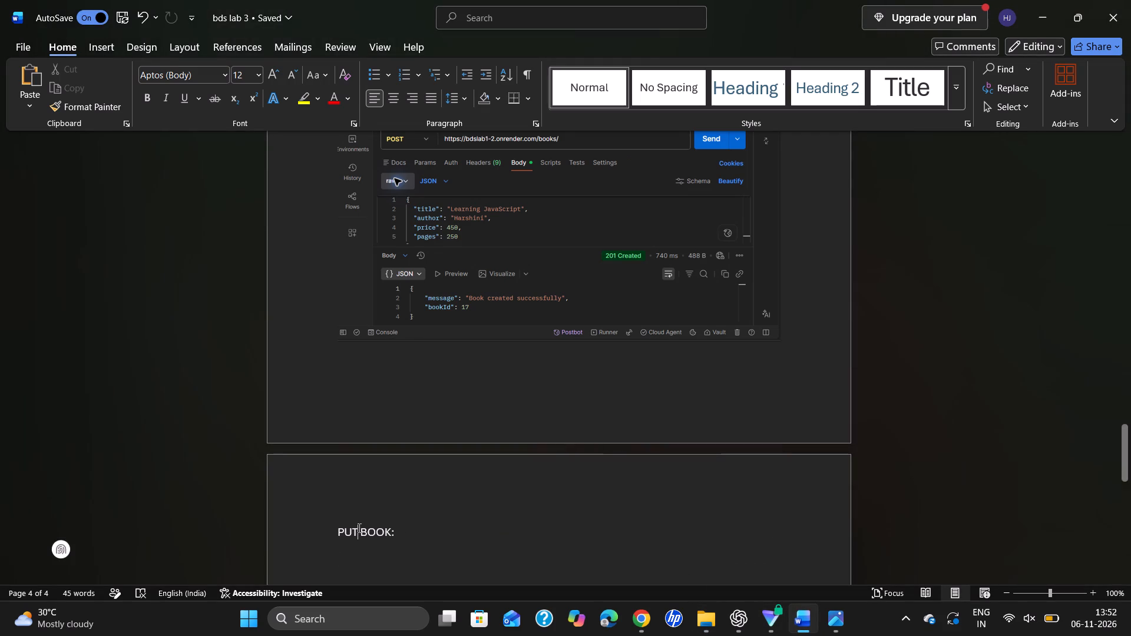
key("space")
type("UPDATE")
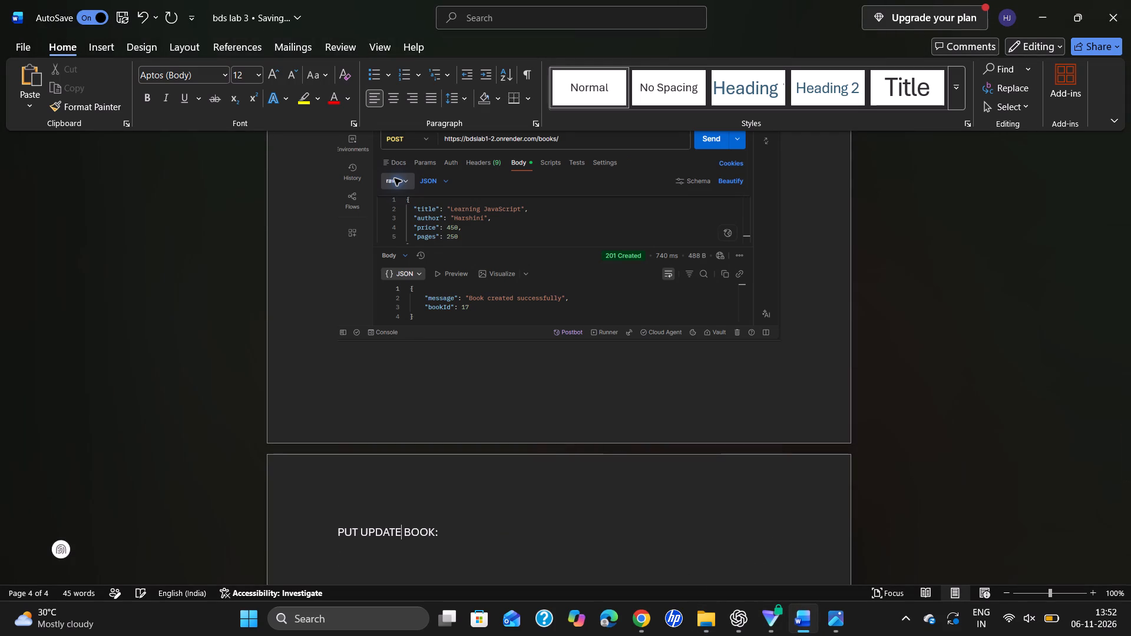
Paste the copied update screenshot on a new line under the "PUT UPDATE BOOK:" heading.
left_click(467, 532)
key("Return")
key("ctrl+v")
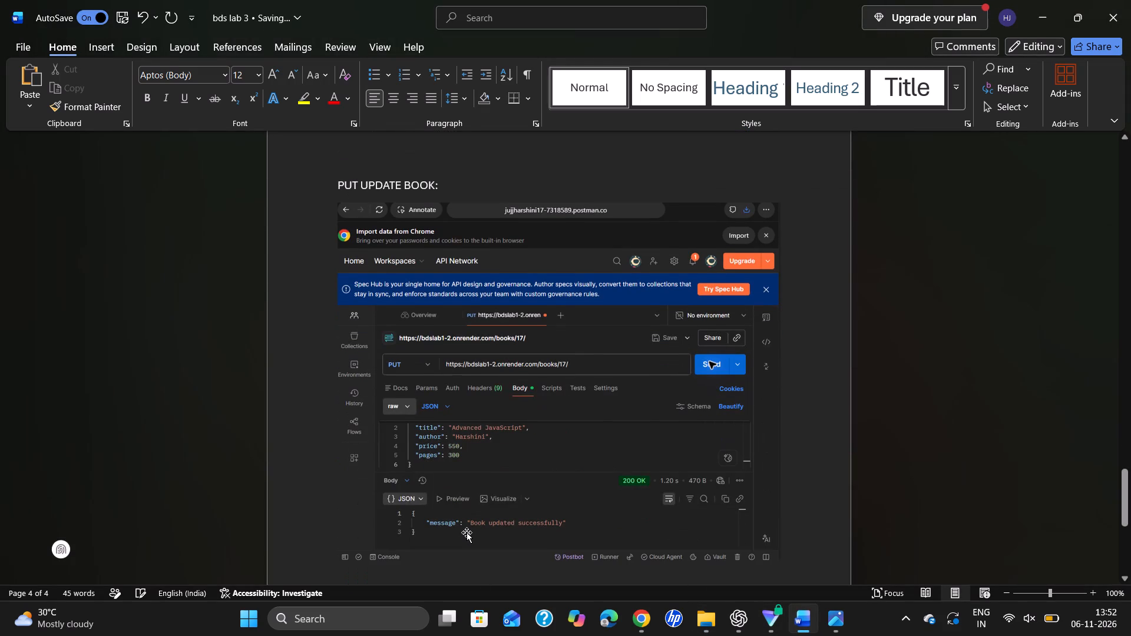
scroll(467, 532, "down", 1)
Add the heading "DELETE BOOK:" below the PUT screenshot, with a new line under it.
key("Return")
key("Return")
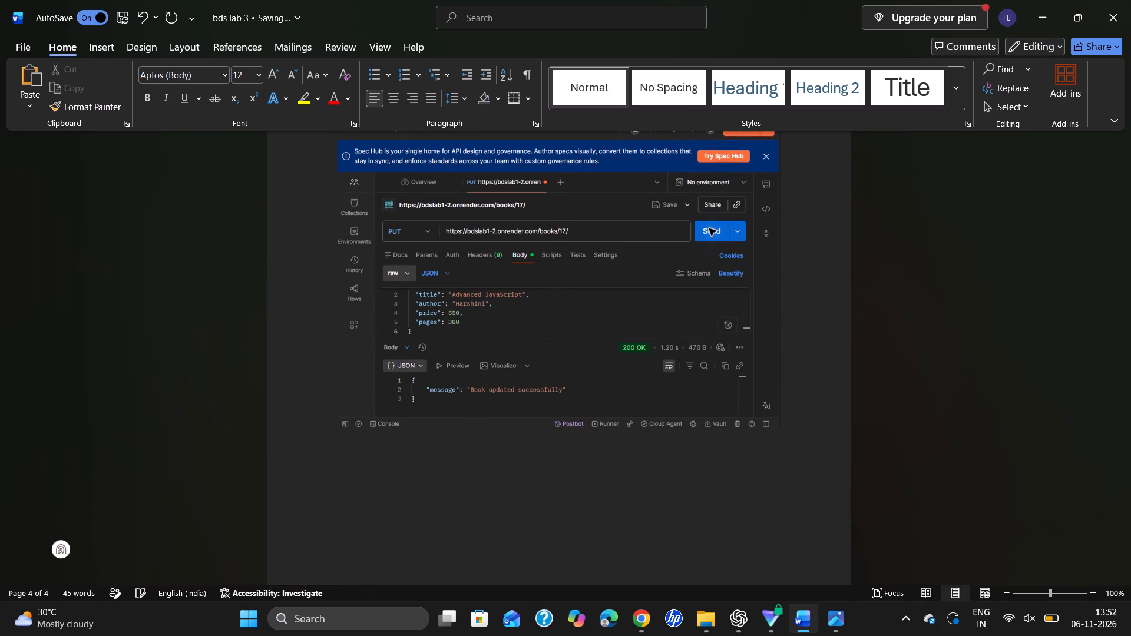
type("DELETE BOOK:")
key("Return")
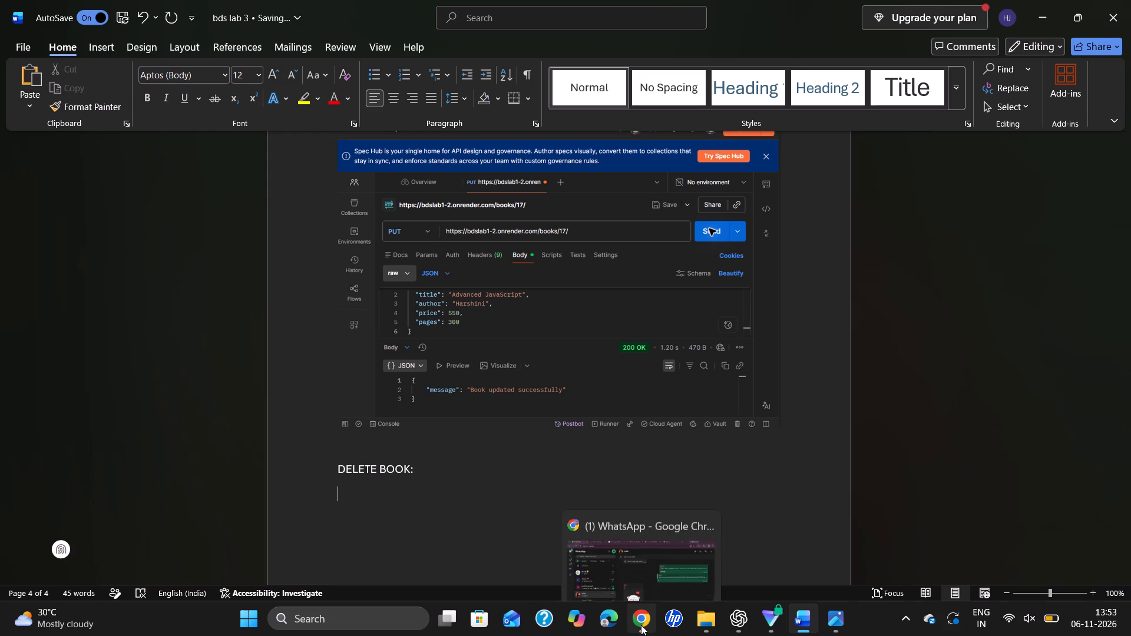
Copy the image 07_delete_book from the lab-03 screenshots folder and paste it under the "DELETE BOOK:" heading in Word.
left_click(651, 570)
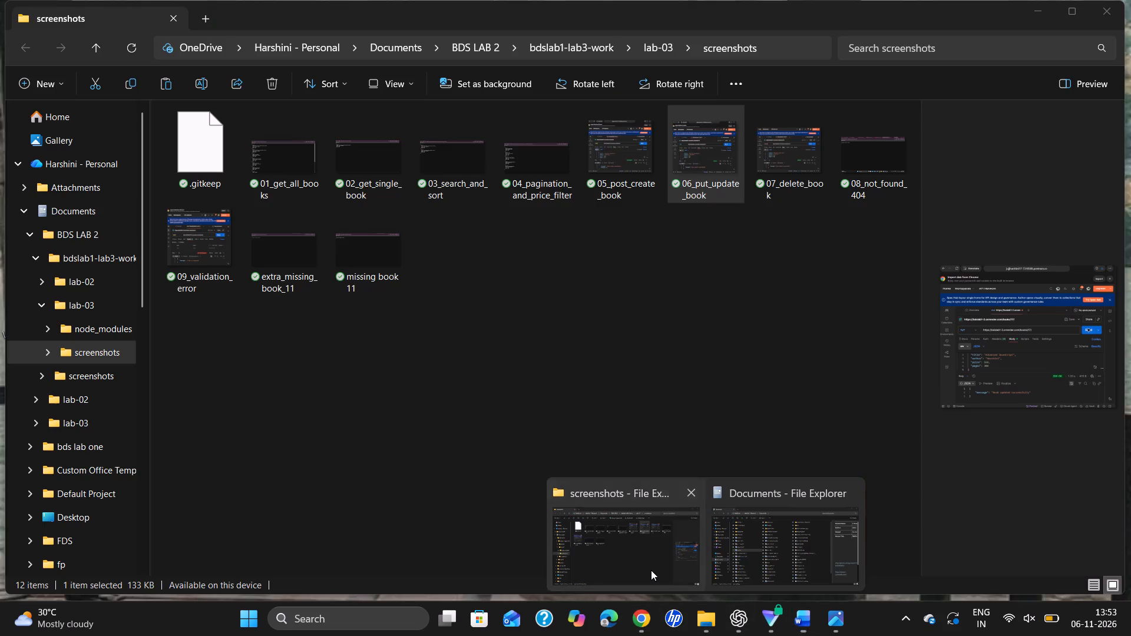
left_click(787, 179)
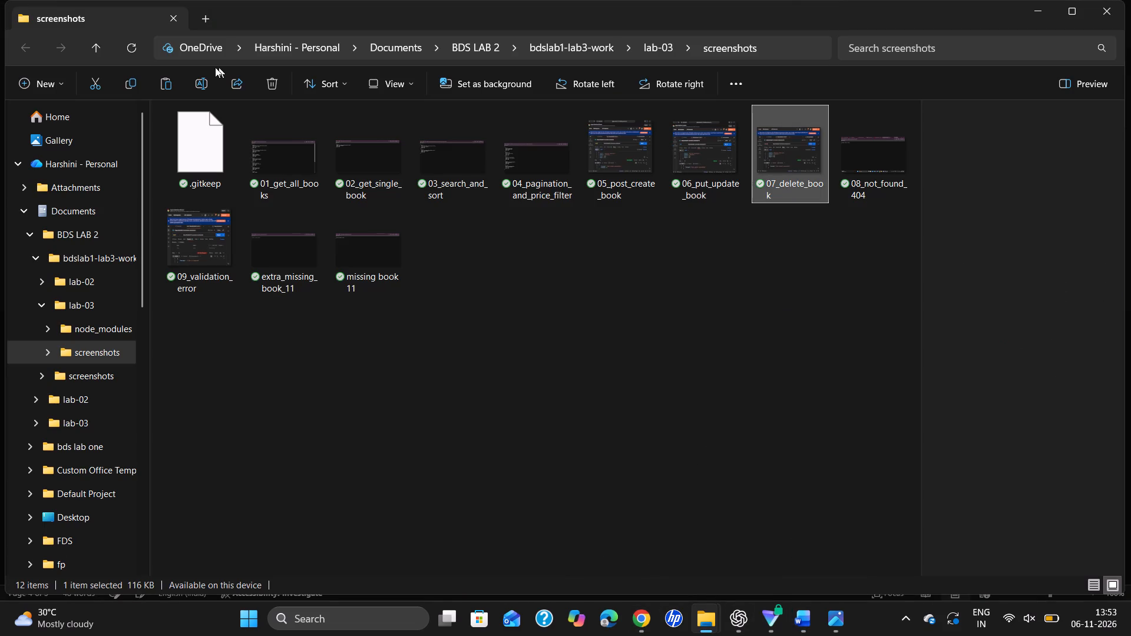
left_click(134, 84)
left_click(806, 532)
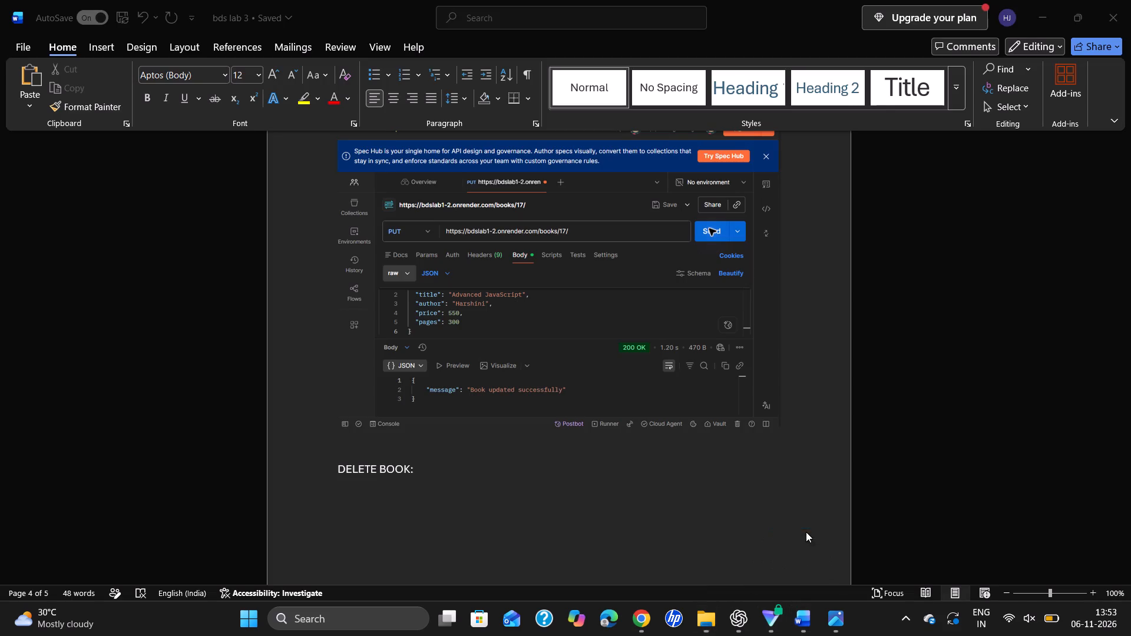
key("ctrl+v")
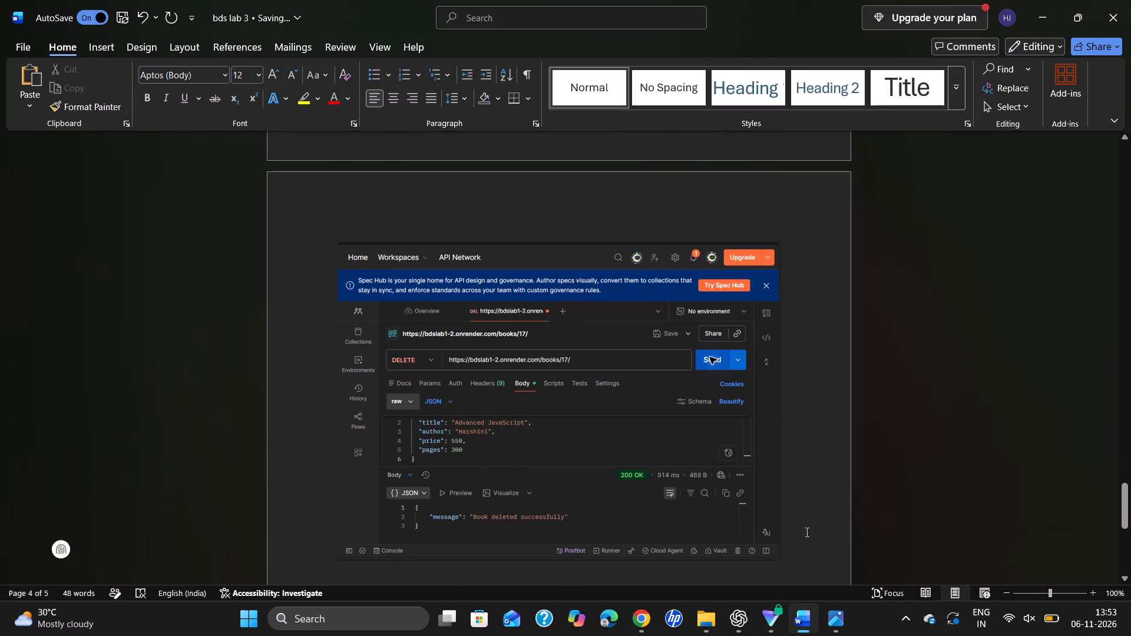
Add a heading starting with "NOT FOUND" below the delete-book screenshot.
key("Return")
key("Return")
scroll(806, 532, "down", 1)
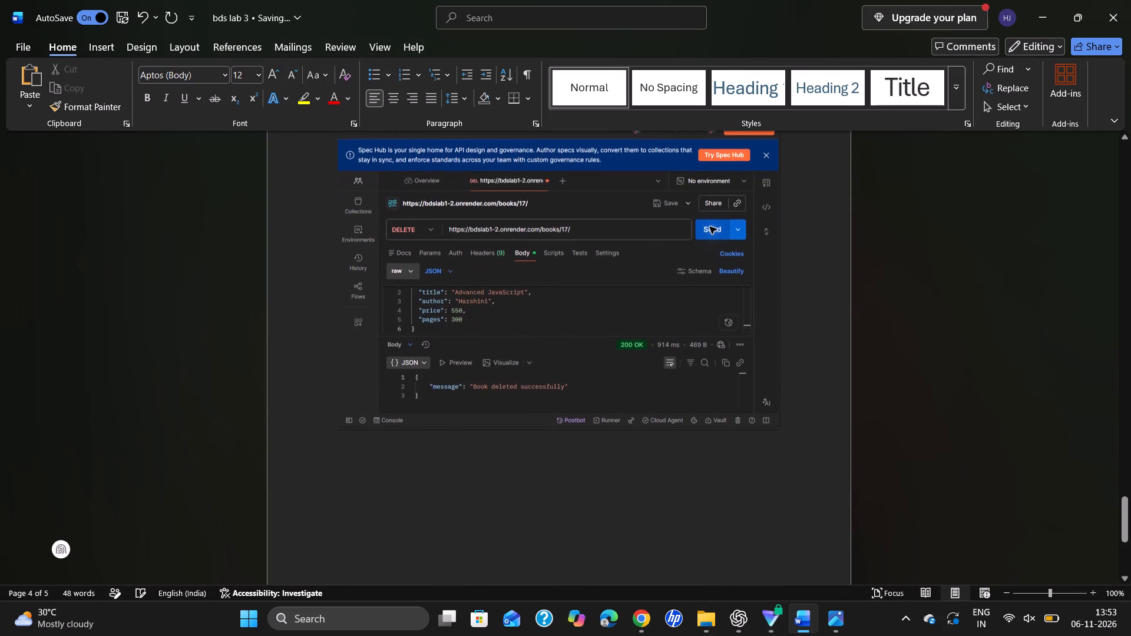
type("NOT FOUND")
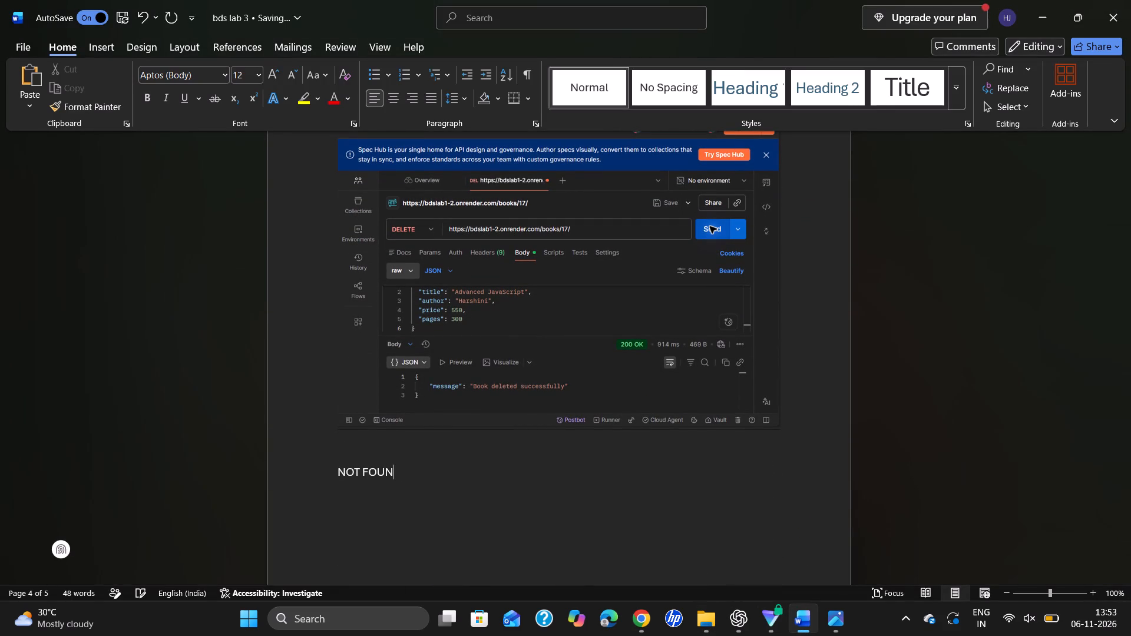
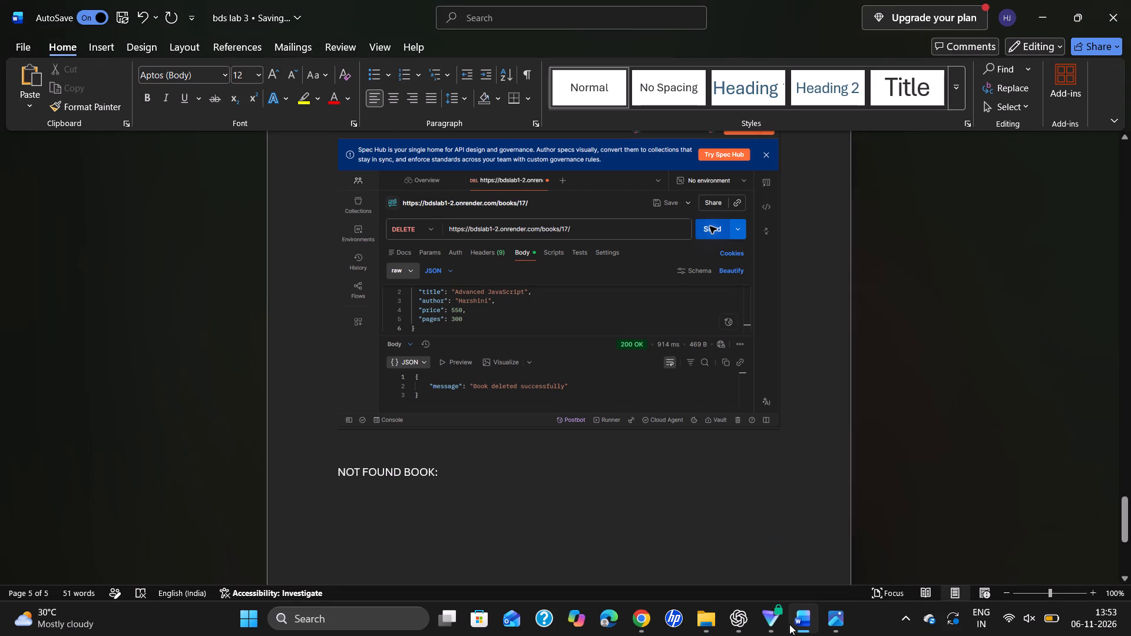
Paste the copied not-found screenshot under the "NOT FOUND BOOK:" heading.
key("ctrl+v")
Add the heading "VALIDATION ERROR :" below the not-found screenshot, with a new line under it.
key("Return")
key("Return")
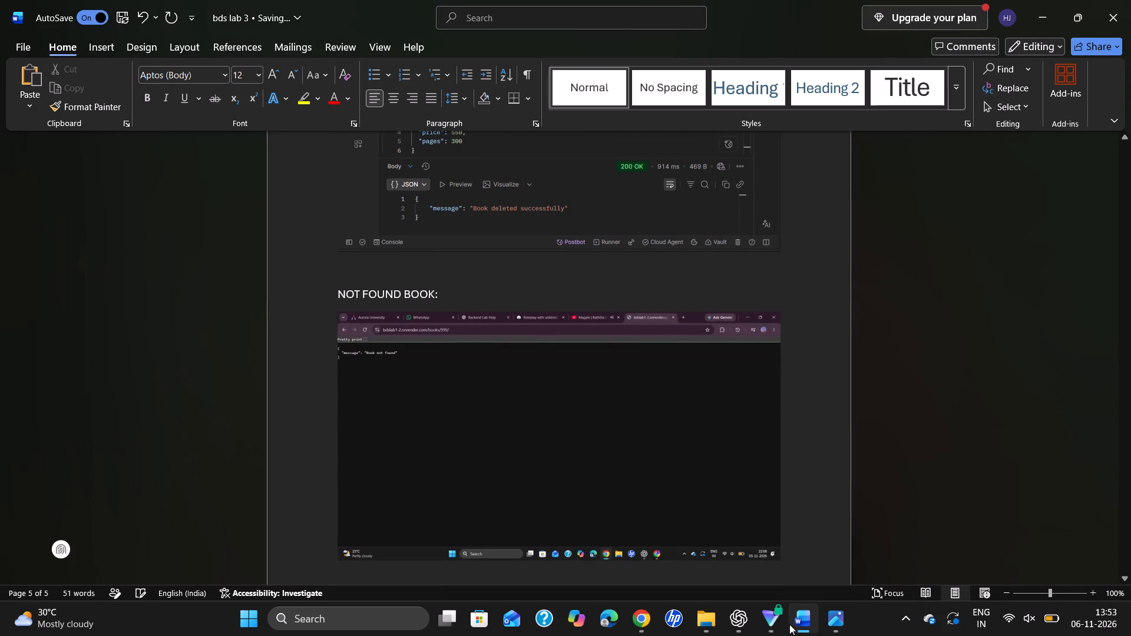
type("VAD")
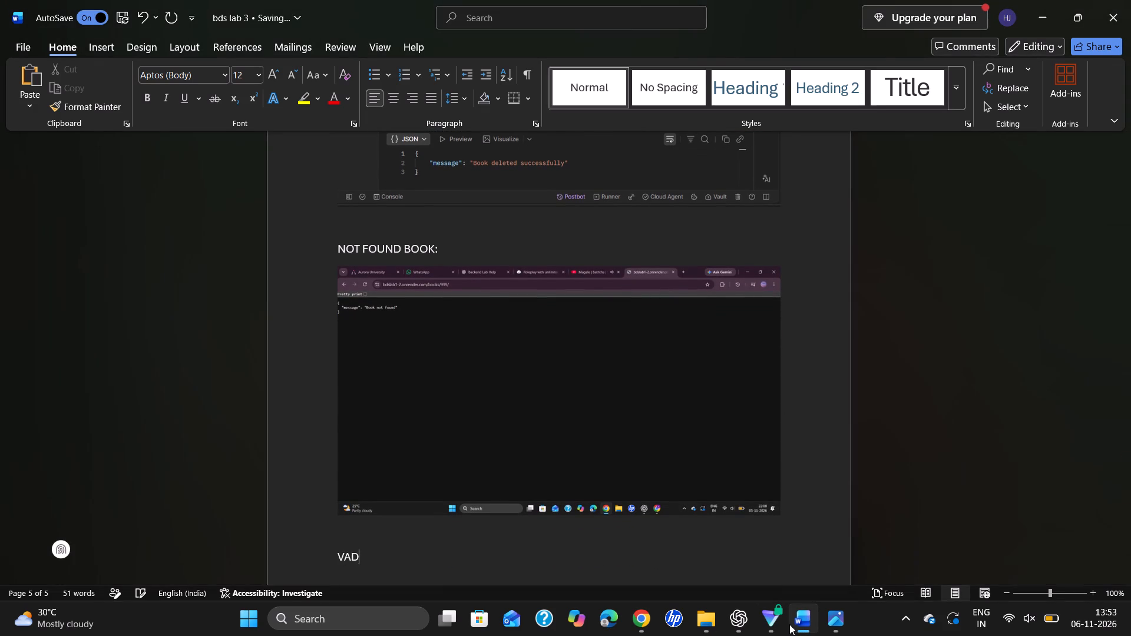
key("BackSpace")
type("LIDATION ERROR V")
key("BackSpace")
key("shift+colon")
key("Return")
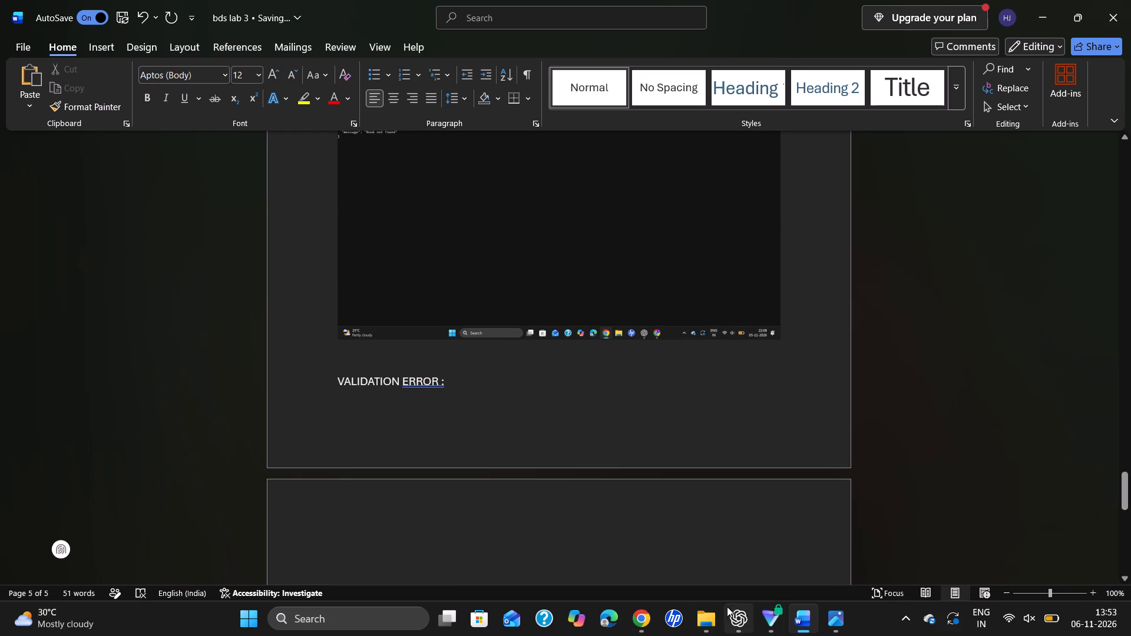
Copy the image 09_validation_error from the lab-03 screenshots folder and paste it under the "VALIDATION ERROR :" heading in Word.
left_click(670, 561)
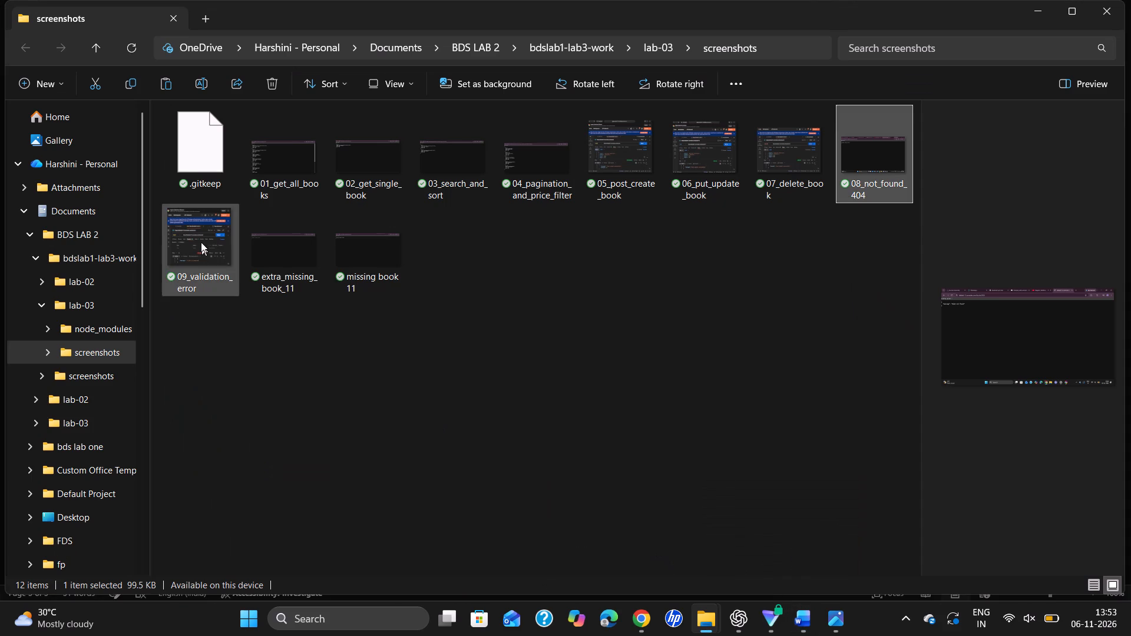
left_click(201, 242)
left_click(124, 82)
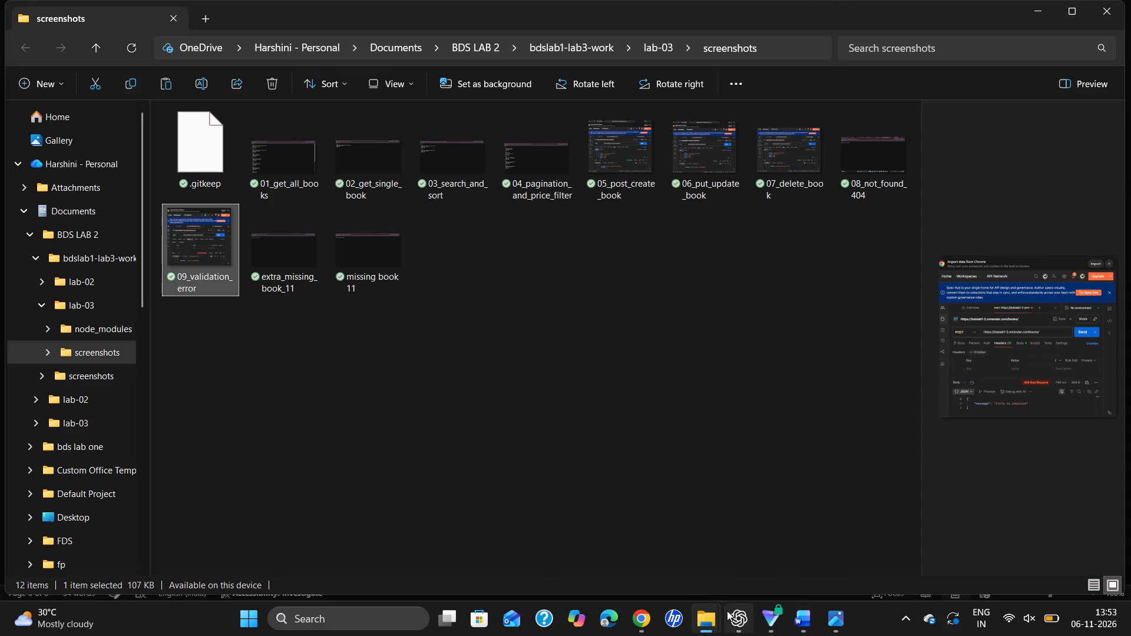
left_click(799, 627)
key("ctrl+v")
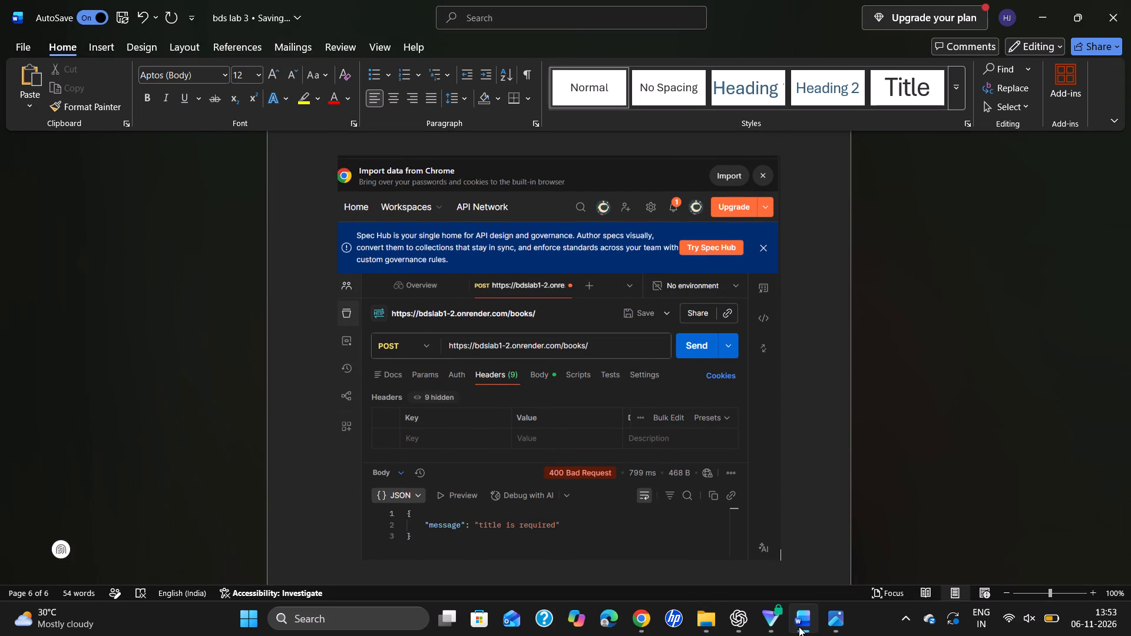
Add the heading "EXTRA MISSING BOOK 11:" below the validation error screenshot, with a new line under it.
key("Return")
key("Return")
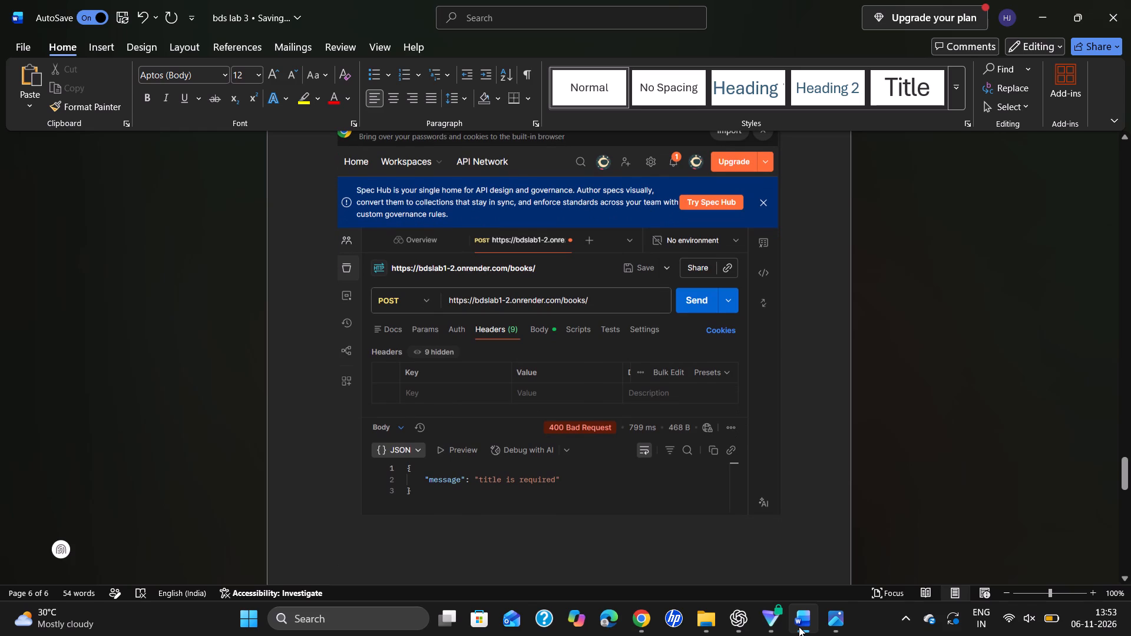
type("EXTRA")
key("space")
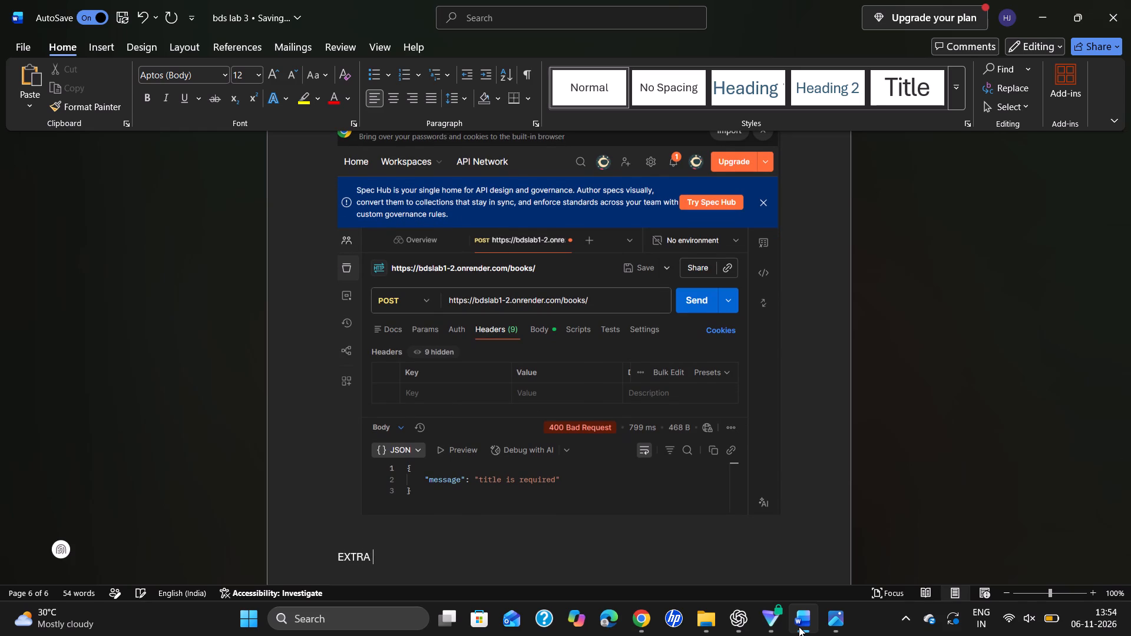
type("MISSING BOOK 11")
key("shift+colon")
key("Return")
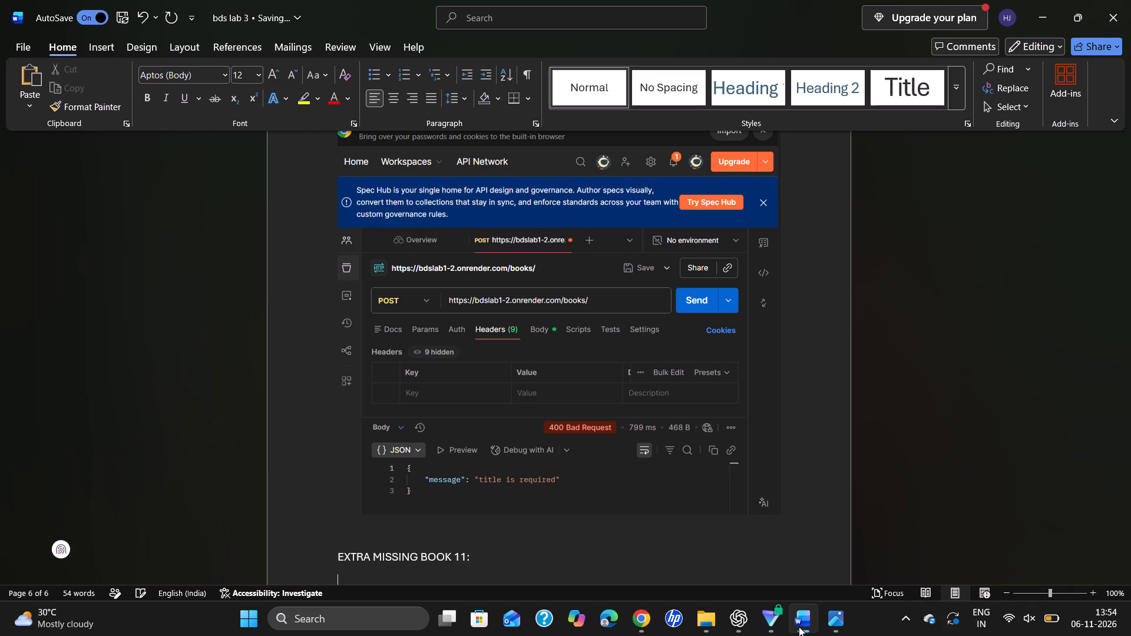
Pick the image extra_missing_book_11 in the lab-03 screenshots folder in File Explorer for copying into the report.
left_click(654, 558)
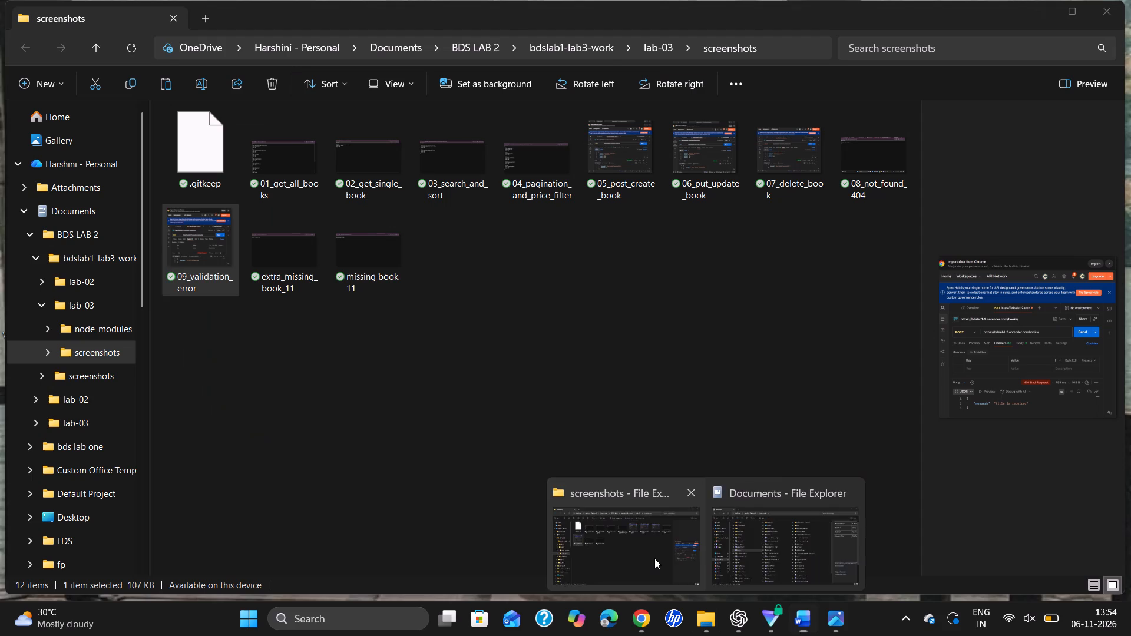
left_click(288, 248)
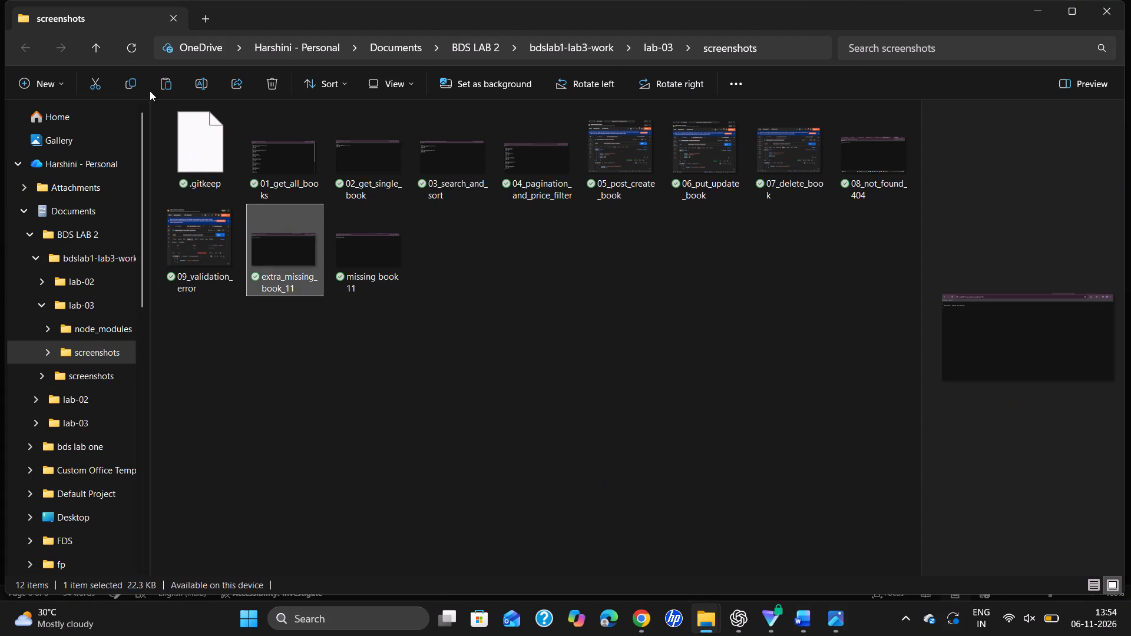
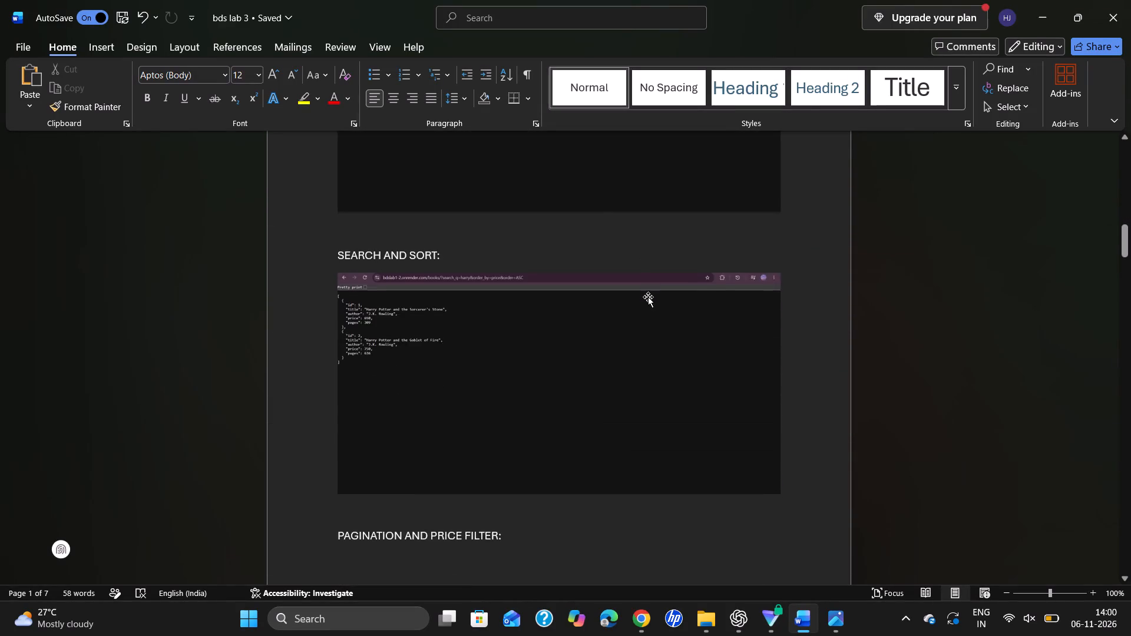
Review the whole report from the details table to the last screenshot, checking each heading against its API image.
scroll(648, 297, "down", 20)
scroll(648, 297, "down", 20)
scroll(648, 297, "down", 1)
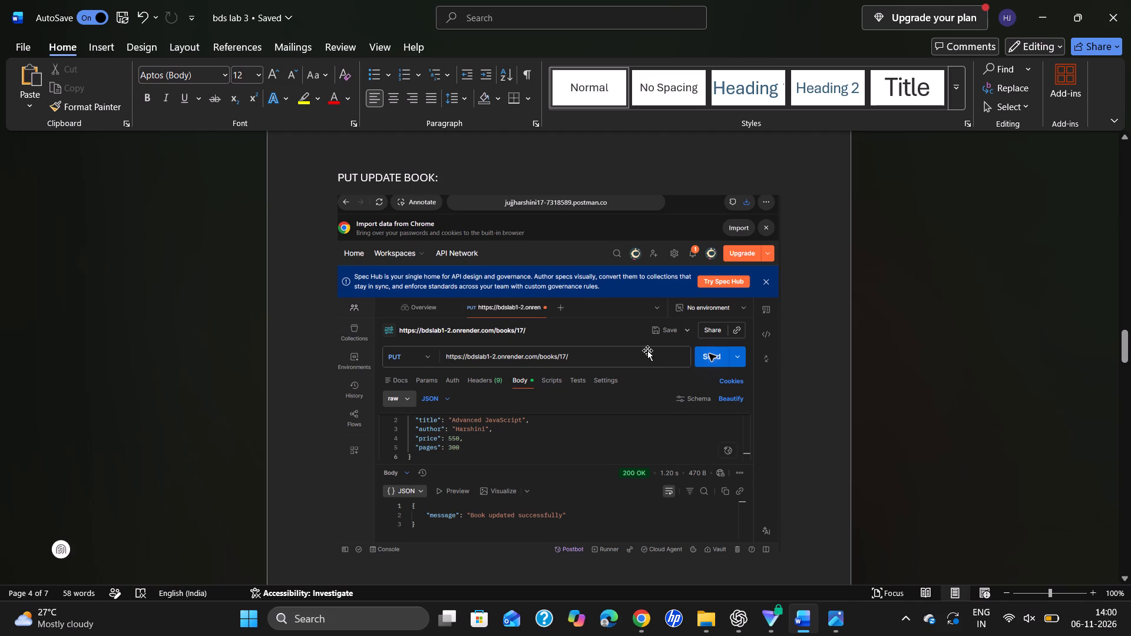
scroll(647, 350, "down", 1)
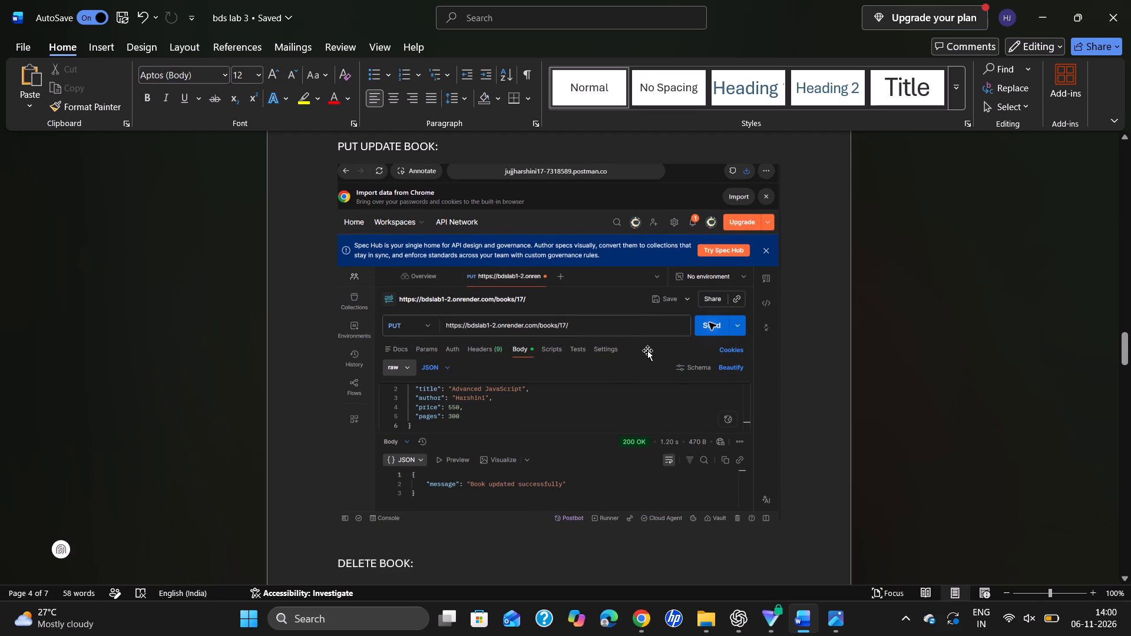
scroll(647, 350, "down", 7)
scroll(647, 350, "up", 3)
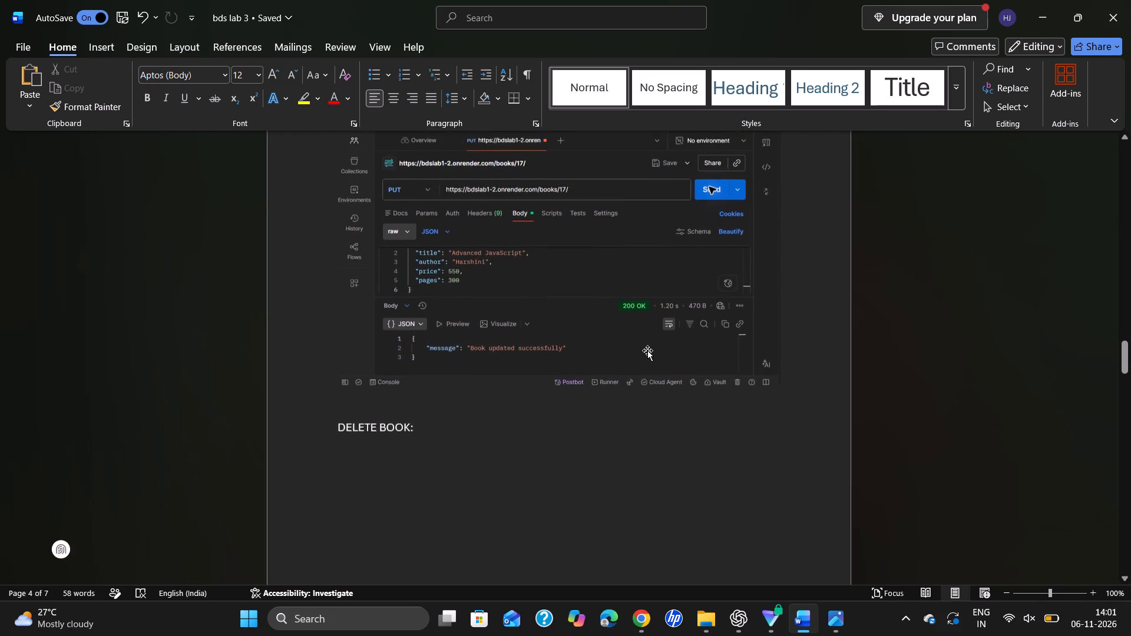
scroll(647, 350, "up", 4)
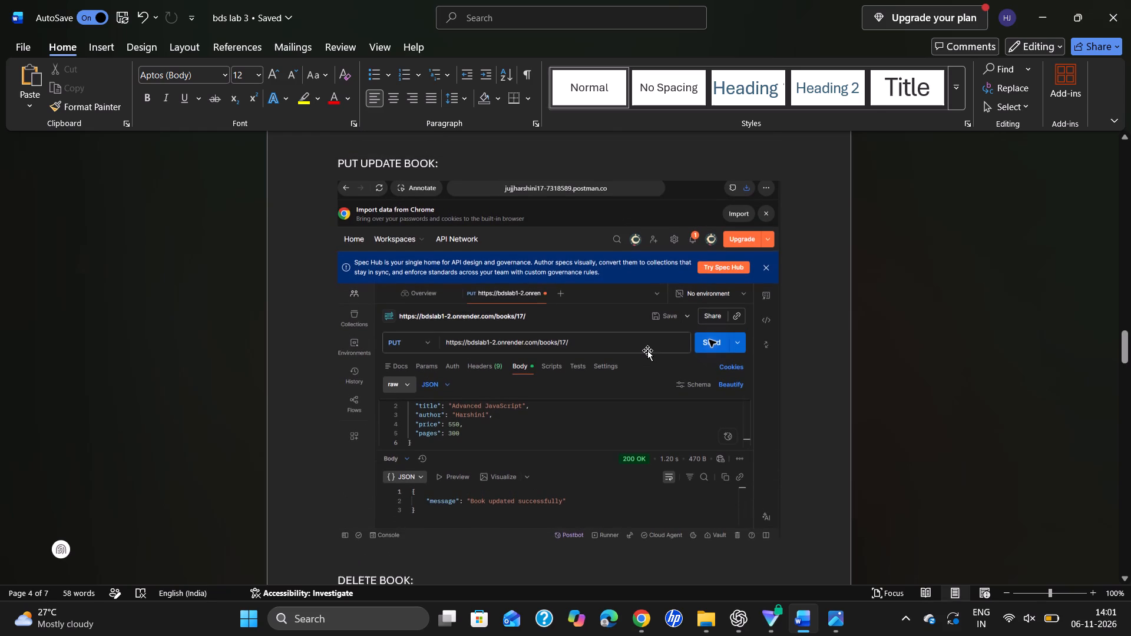
scroll(647, 350, "down", 20)
scroll(647, 350, "down", 13)
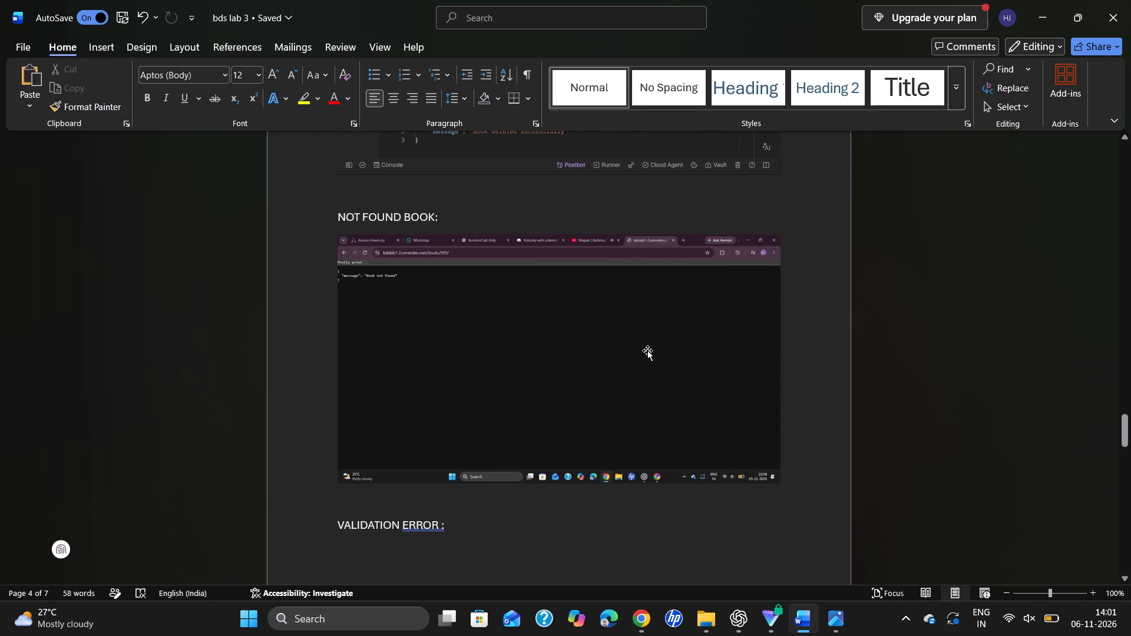
scroll(647, 350, "up", 20)
scroll(647, 350, "up", 20)
scroll(647, 350, "up", 20)
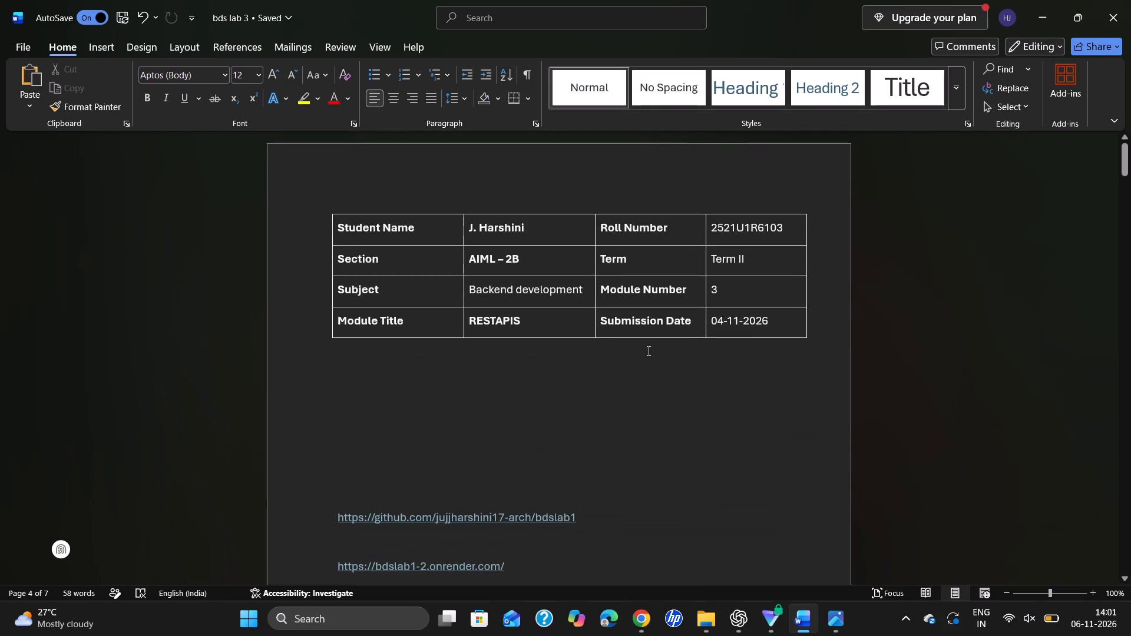
scroll(647, 350, "down", 8)
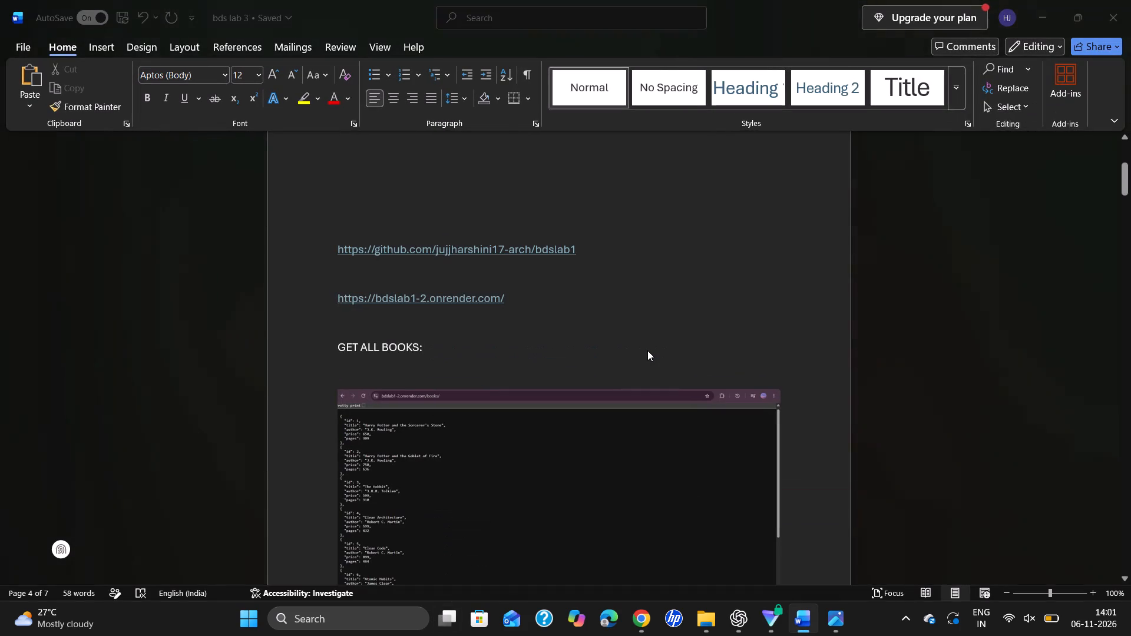
scroll(647, 350, "down", 1)
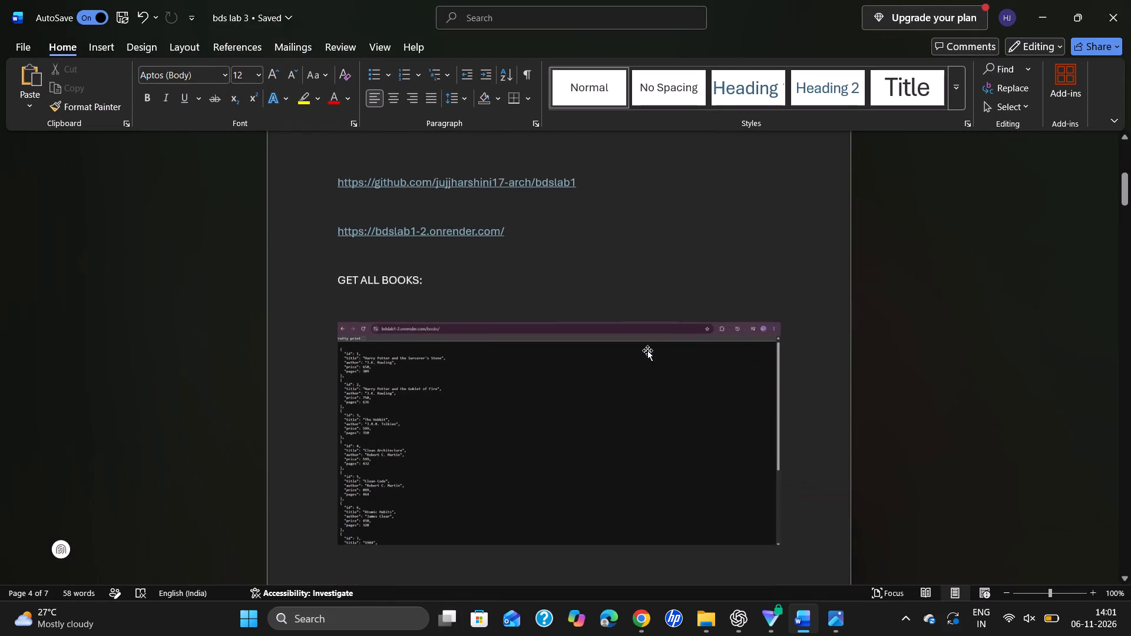
scroll(647, 350, "down", 2)
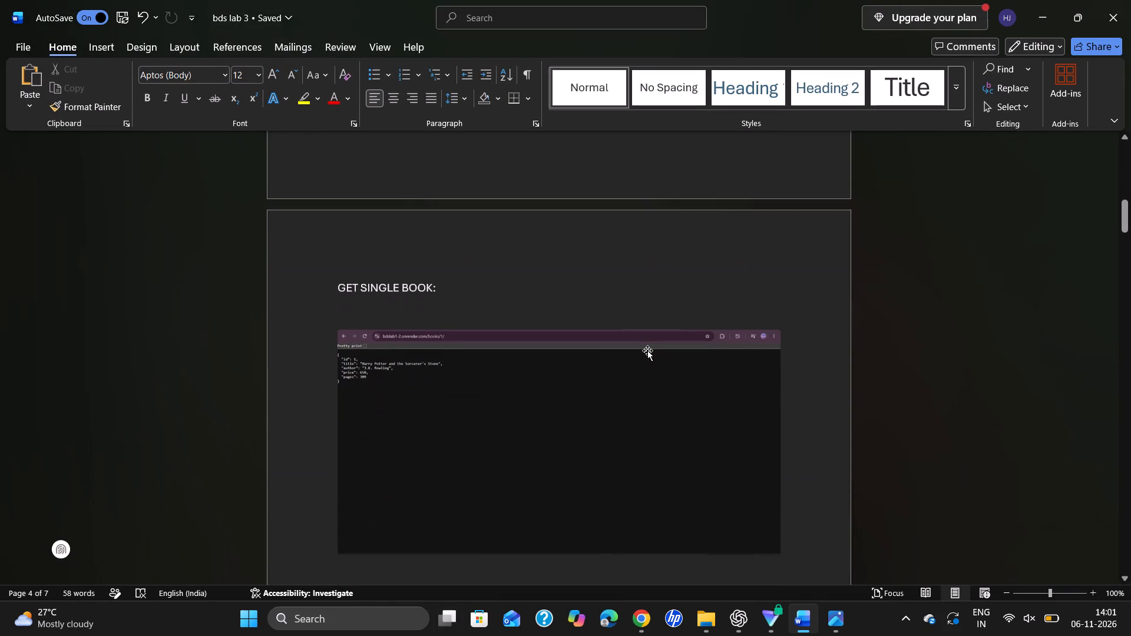
scroll(647, 350, "down", 4)
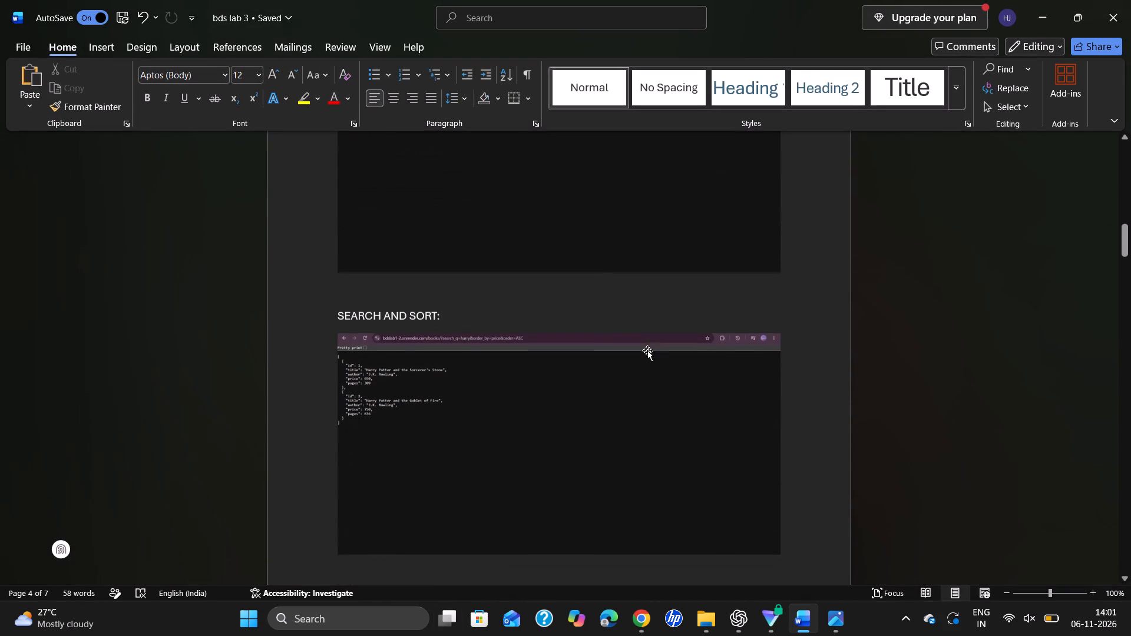
scroll(647, 350, "down", 4)
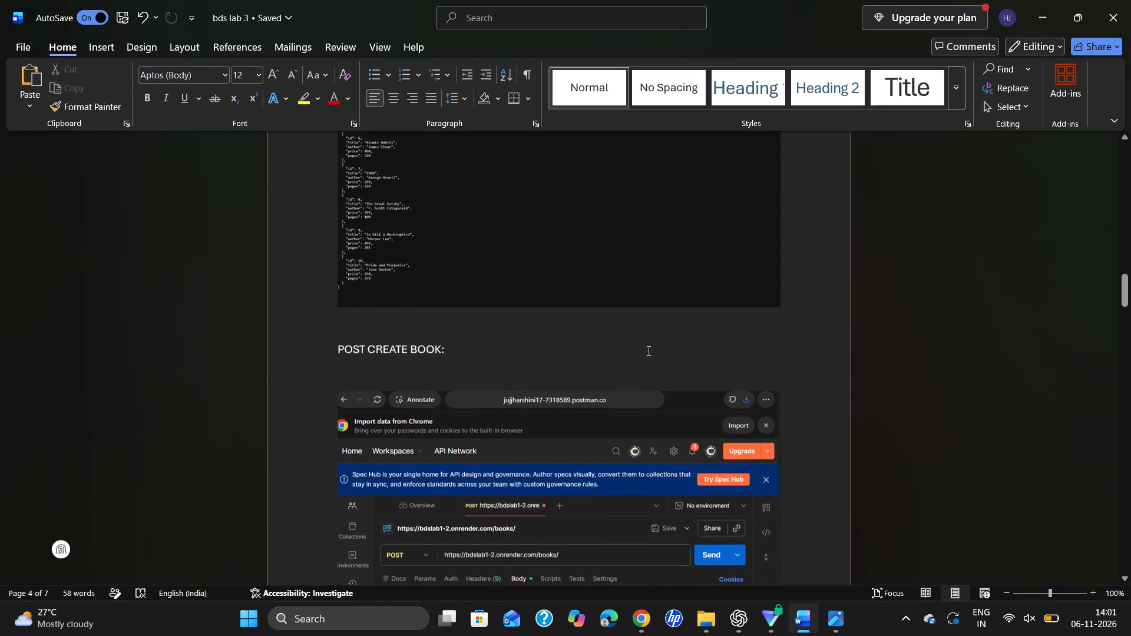
scroll(647, 350, "down", 4)
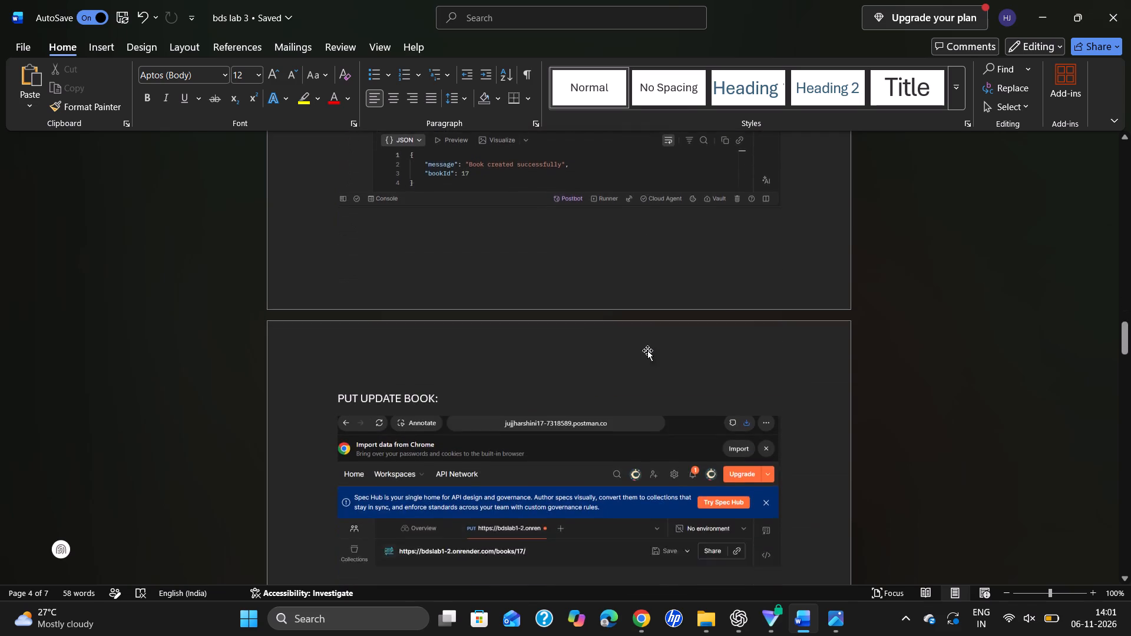
scroll(647, 350, "down", 9)
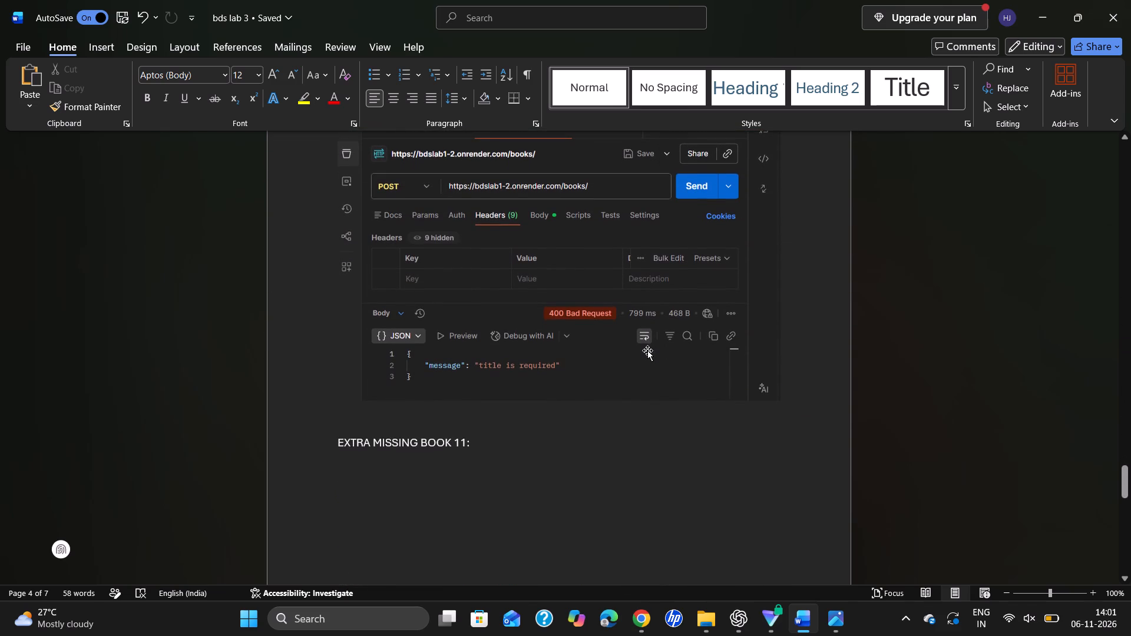
scroll(647, 350, "down", 4)
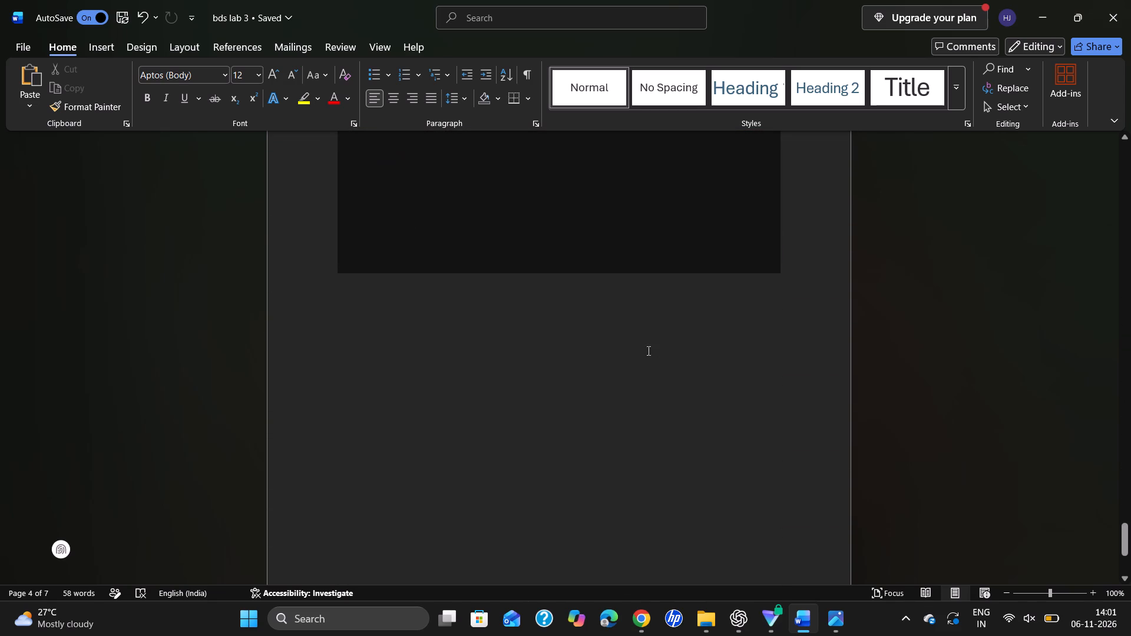
Set the Submission Date in the details table on the first page to 06-11-2026.
scroll(332, 317, "up", 15)
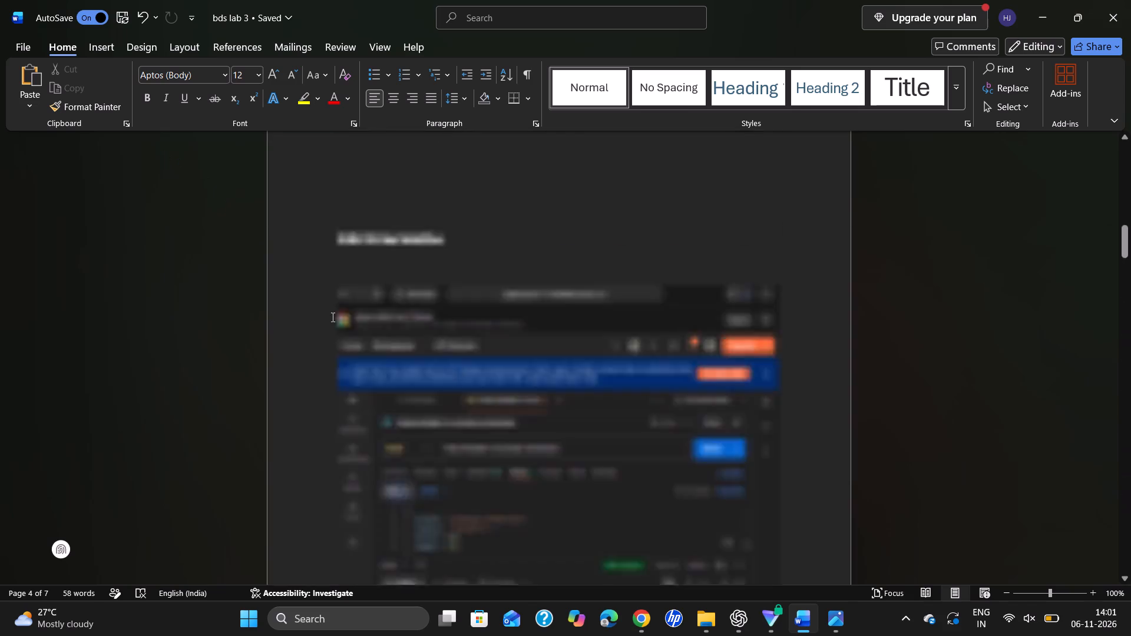
scroll(332, 317, "up", 1)
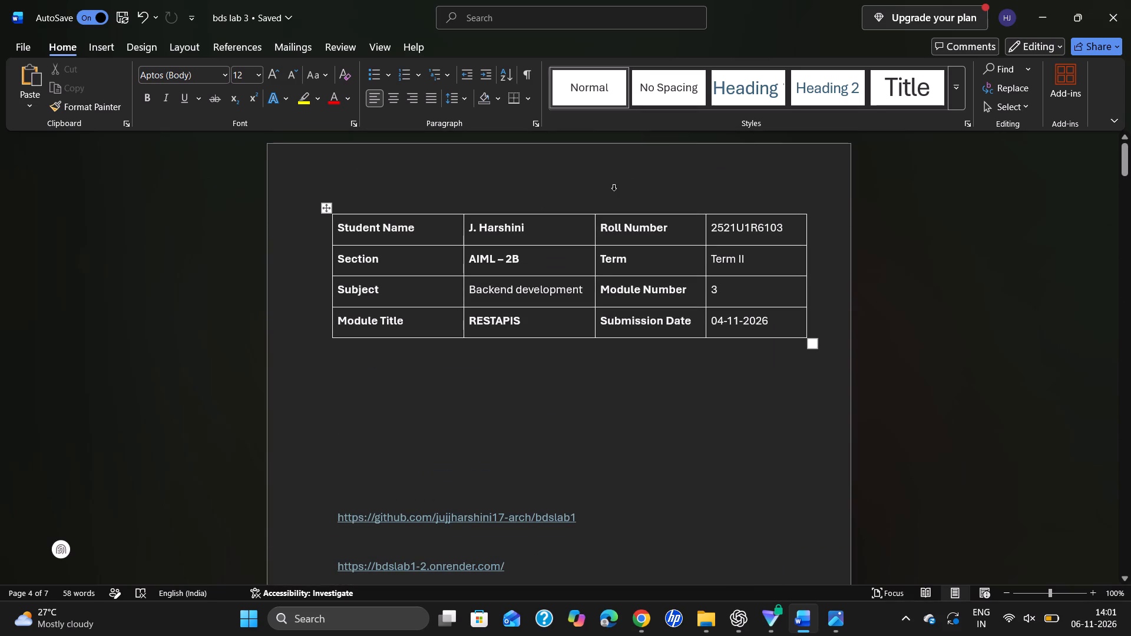
left_click(722, 323)
key("BackSpace")
key("6")
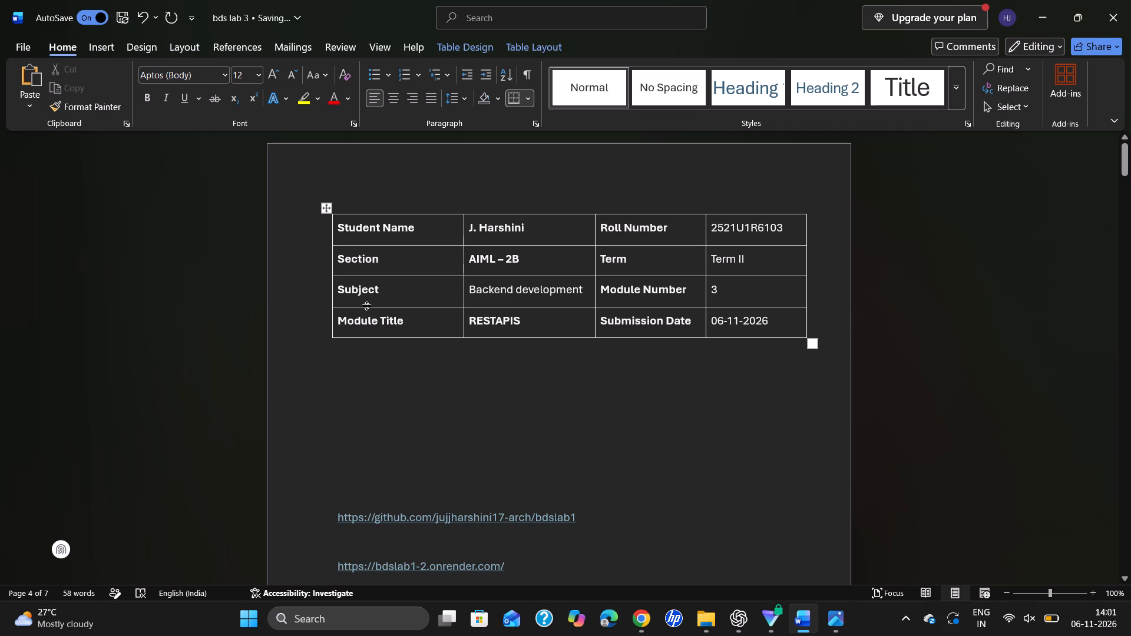
Export the report as a PDF named "LAB 3 BDS" in the Documents folder, with standard optimization.
left_click(19, 54)
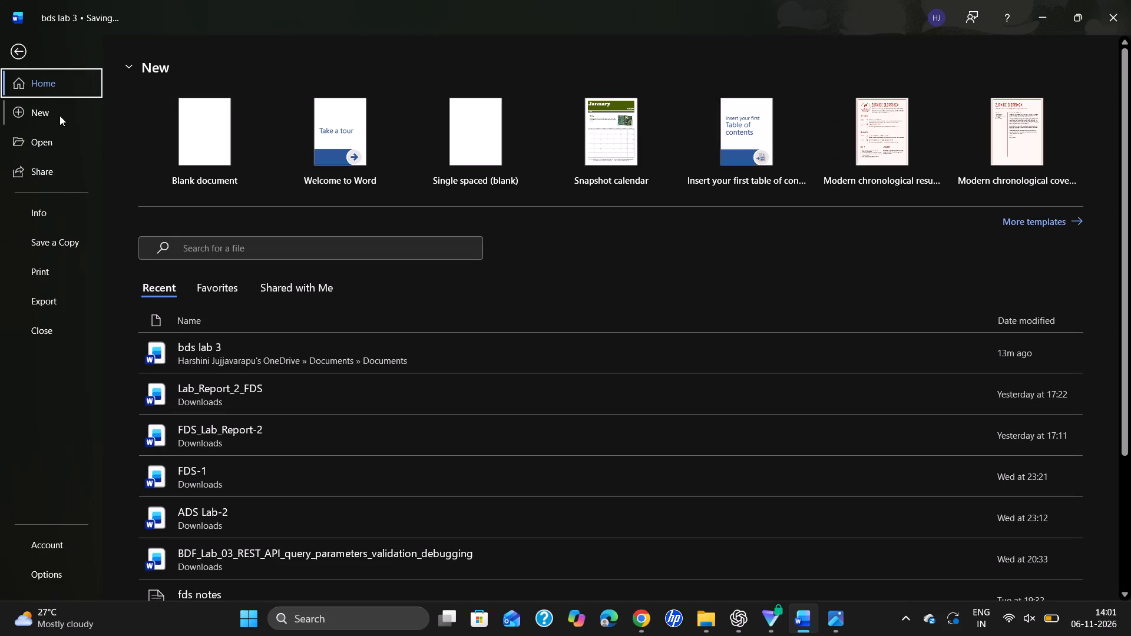
left_click(45, 305)
left_click(408, 198)
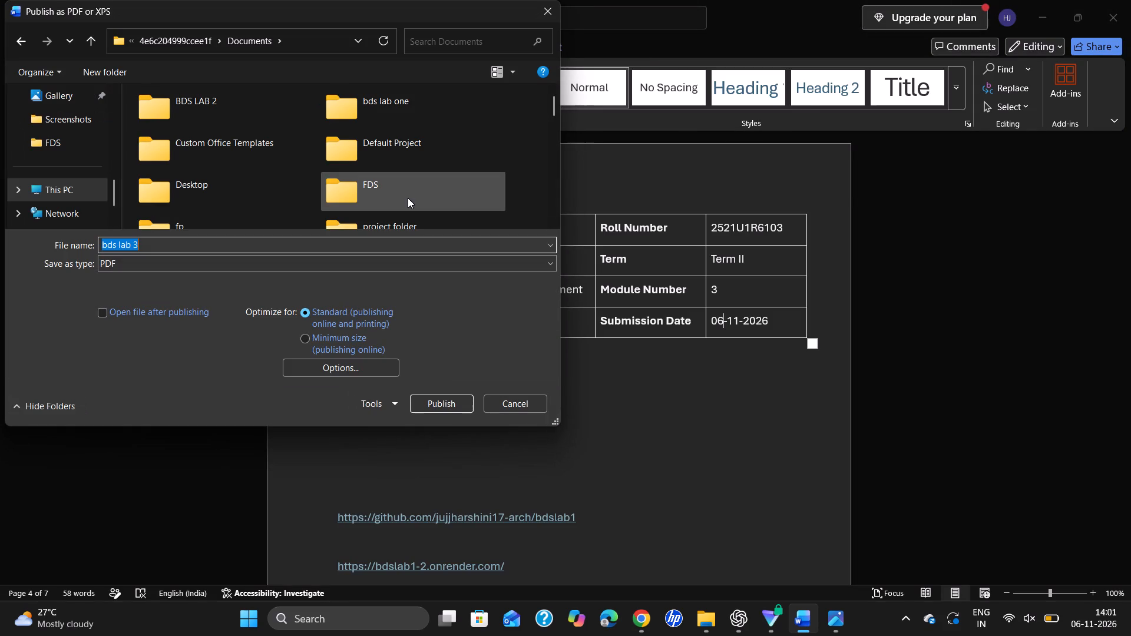
key("BackSpace")
type("LAB 3 BA")
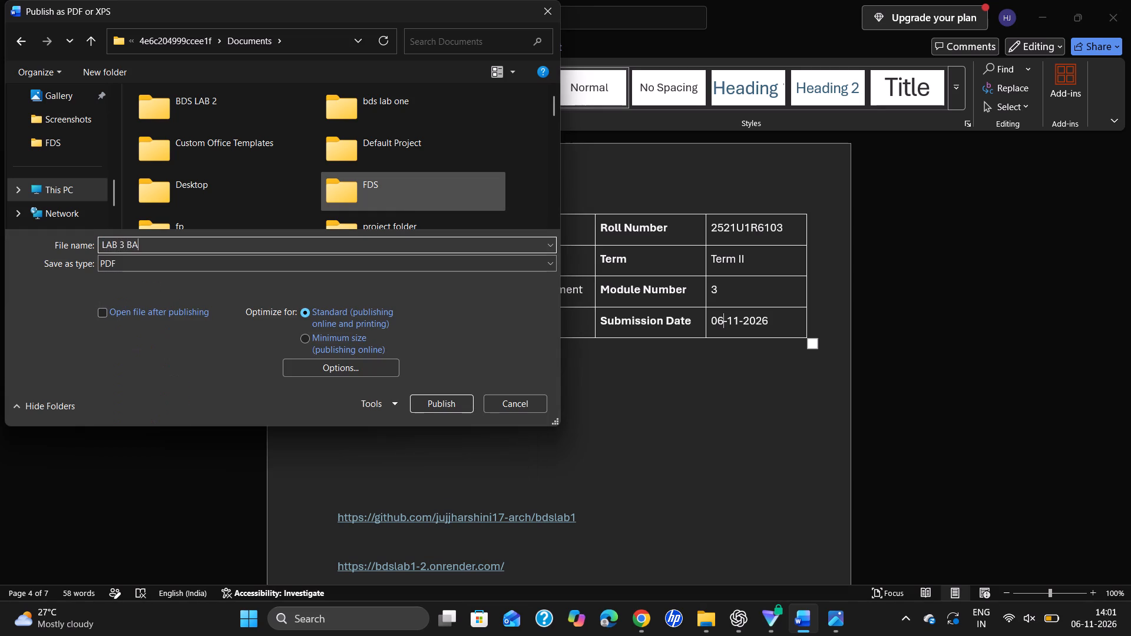
key("BackSpace")
key("d")
key("s")
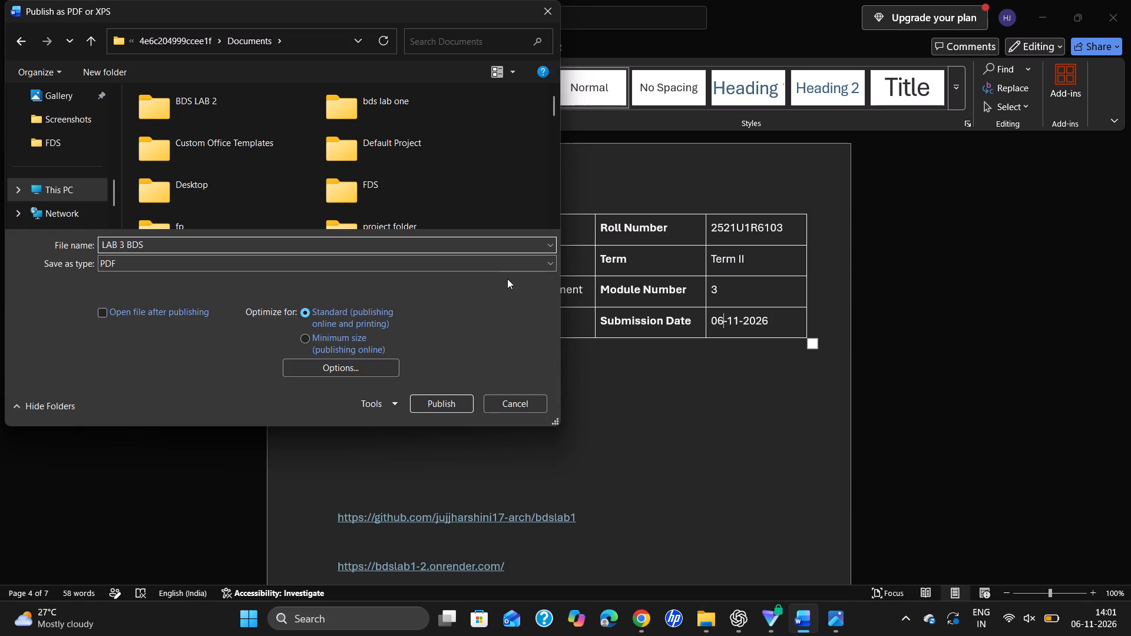
left_click(434, 408)
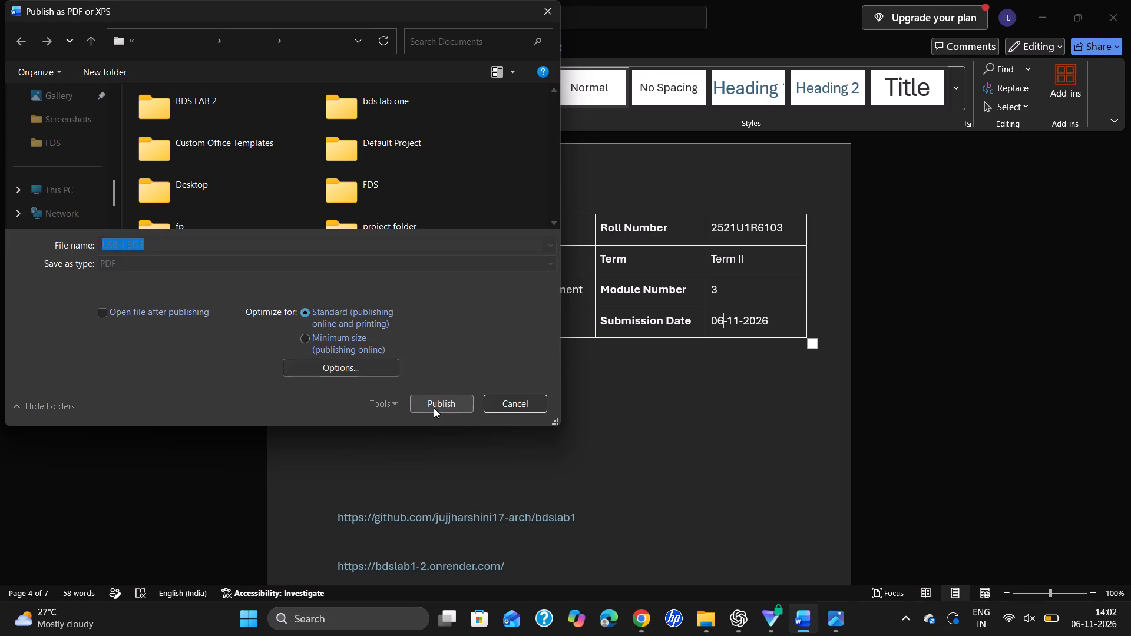
left_click(434, 408)
triple_click(436, 405)
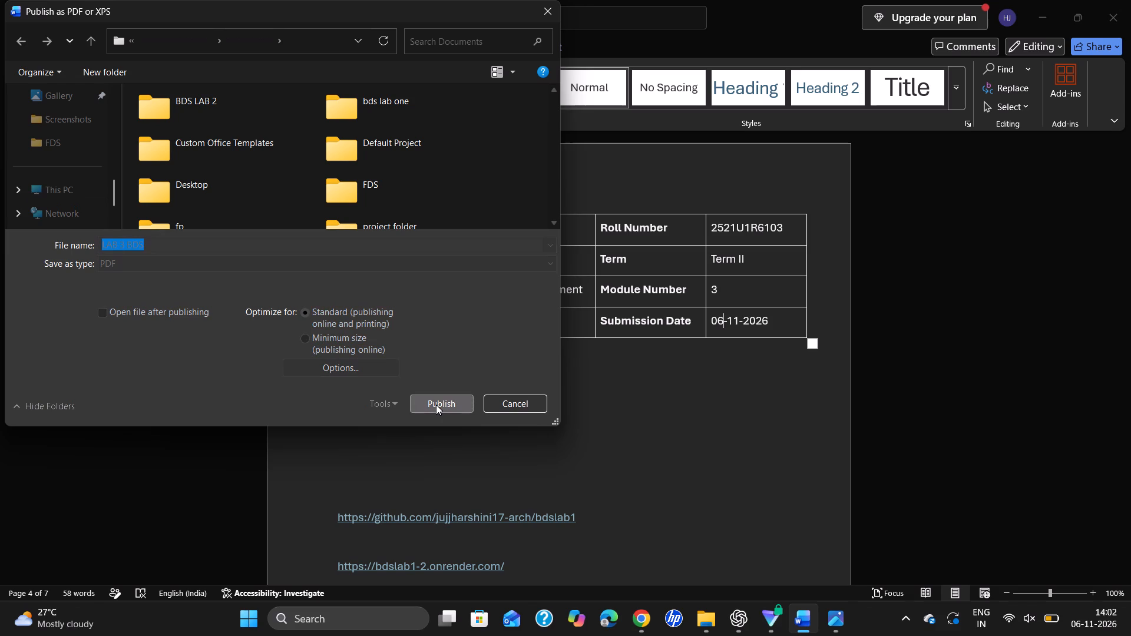
triple_click(436, 405)
left_click(436, 405)
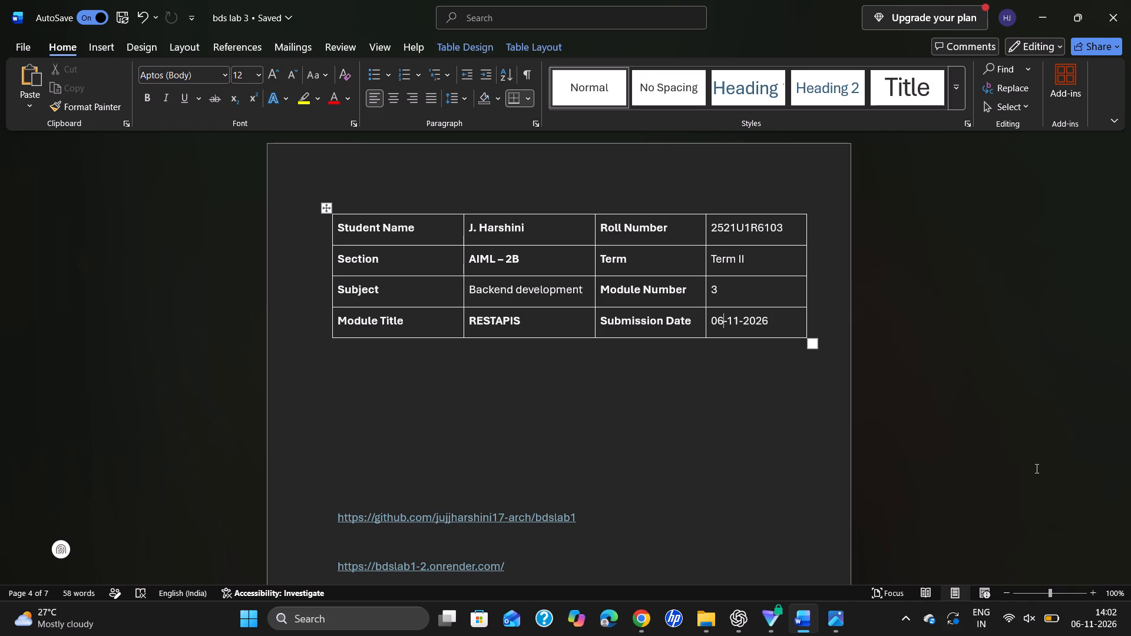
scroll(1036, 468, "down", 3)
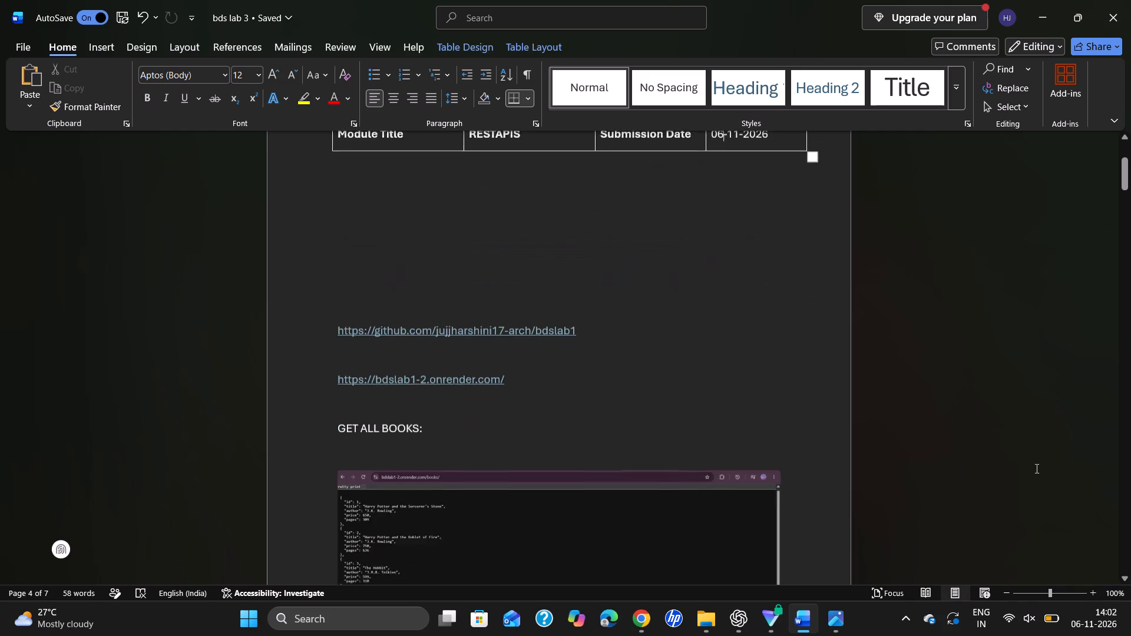
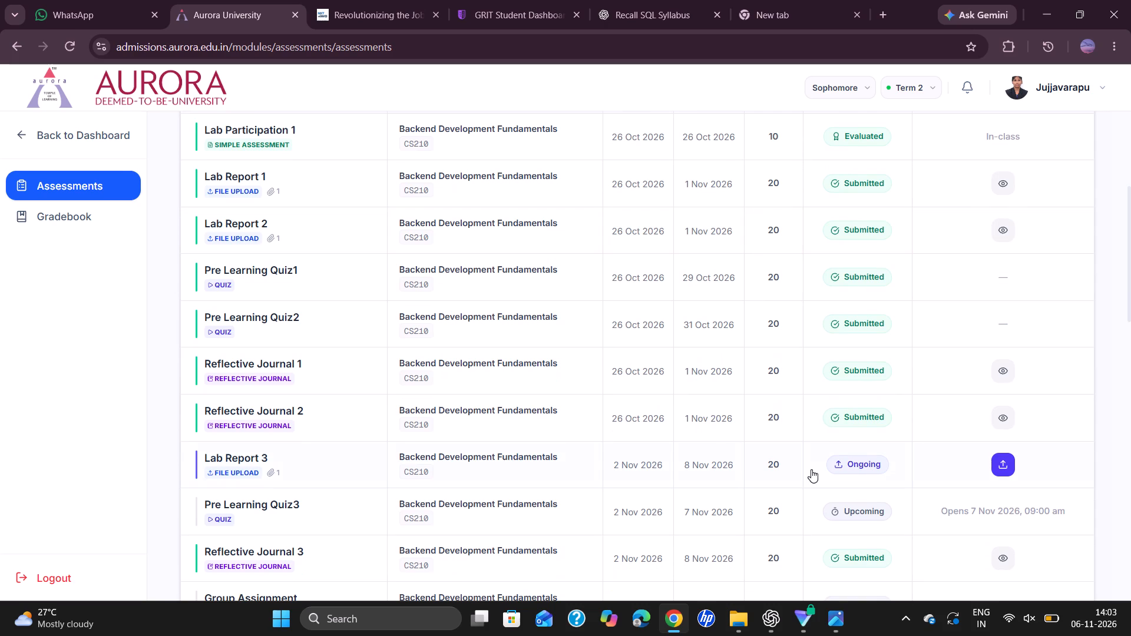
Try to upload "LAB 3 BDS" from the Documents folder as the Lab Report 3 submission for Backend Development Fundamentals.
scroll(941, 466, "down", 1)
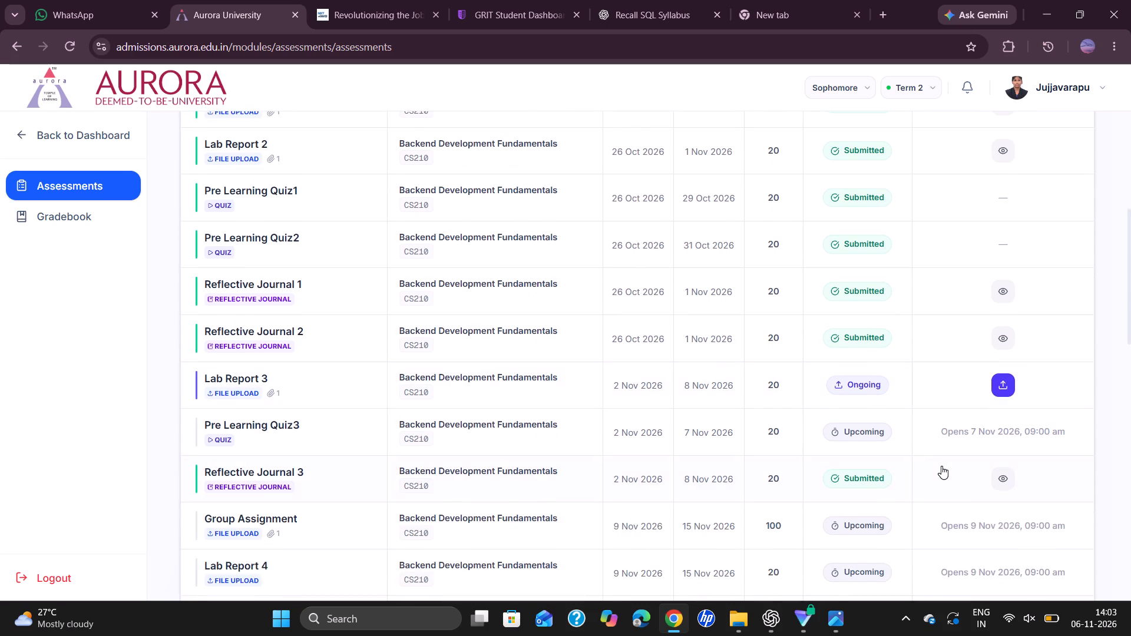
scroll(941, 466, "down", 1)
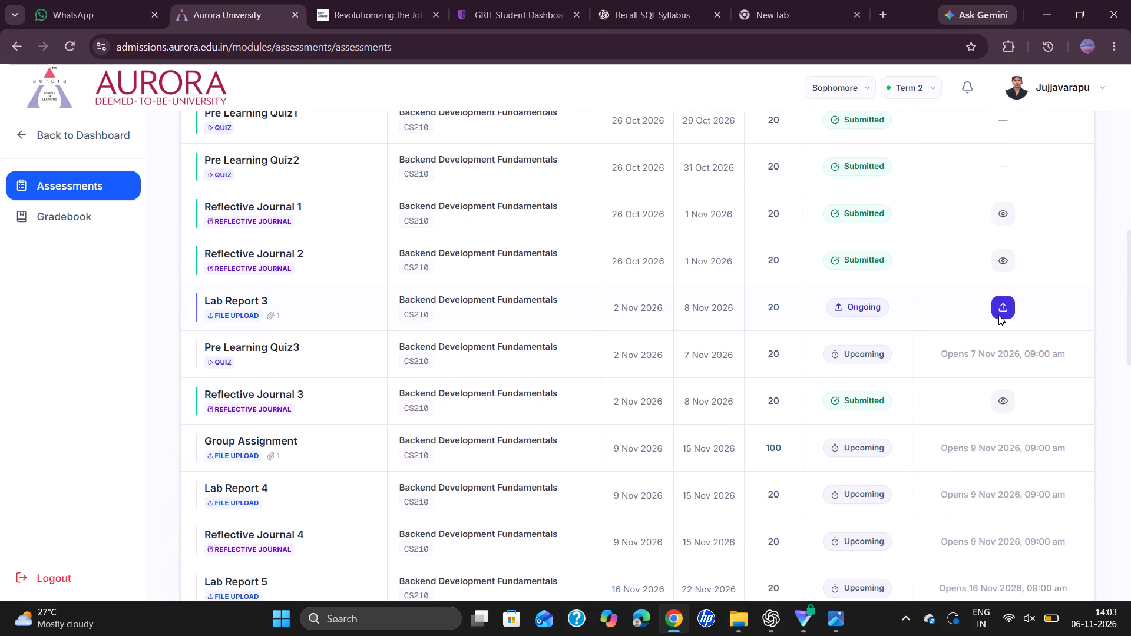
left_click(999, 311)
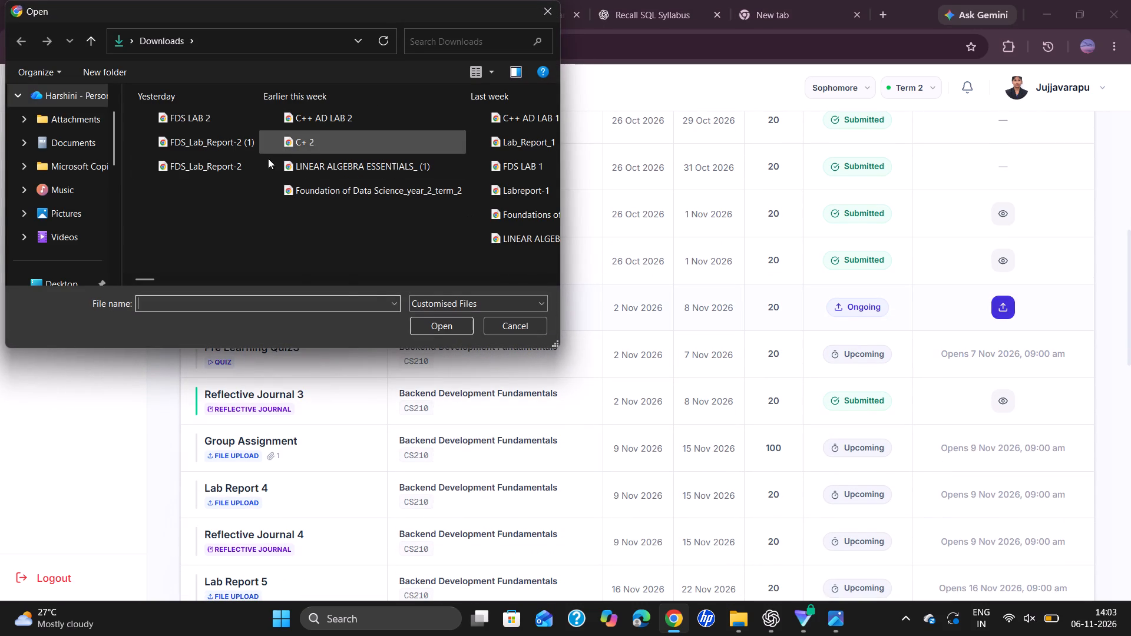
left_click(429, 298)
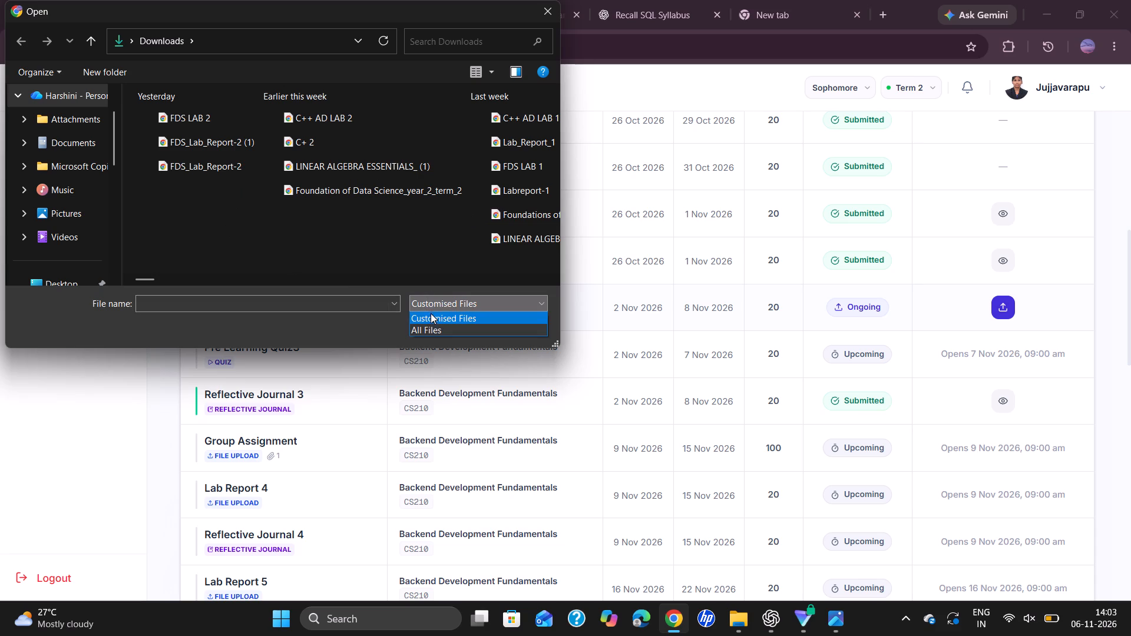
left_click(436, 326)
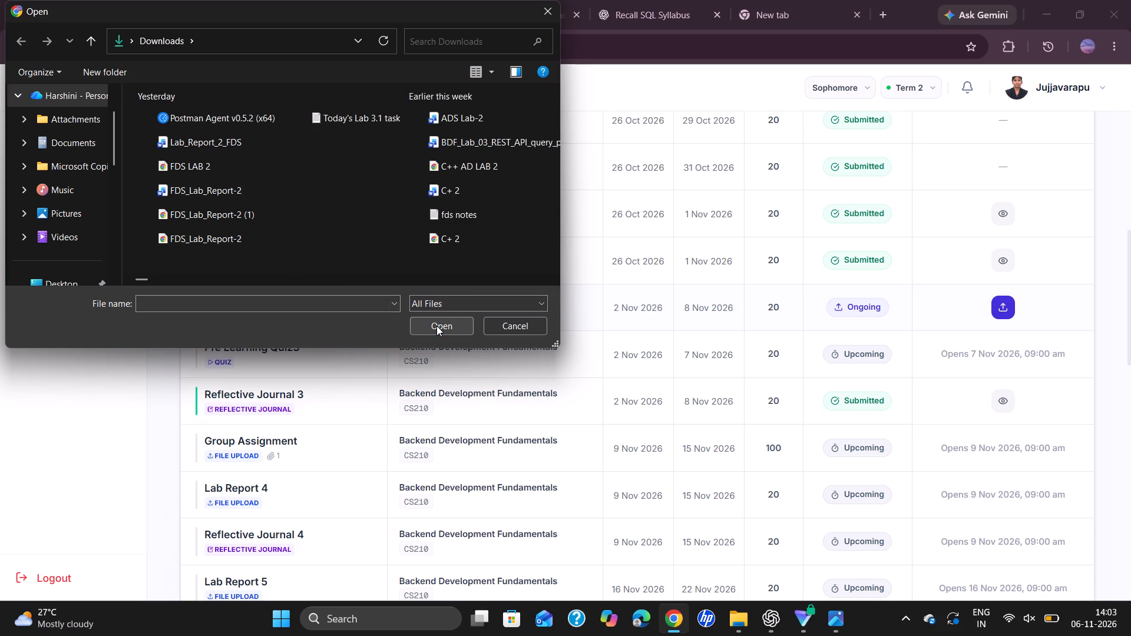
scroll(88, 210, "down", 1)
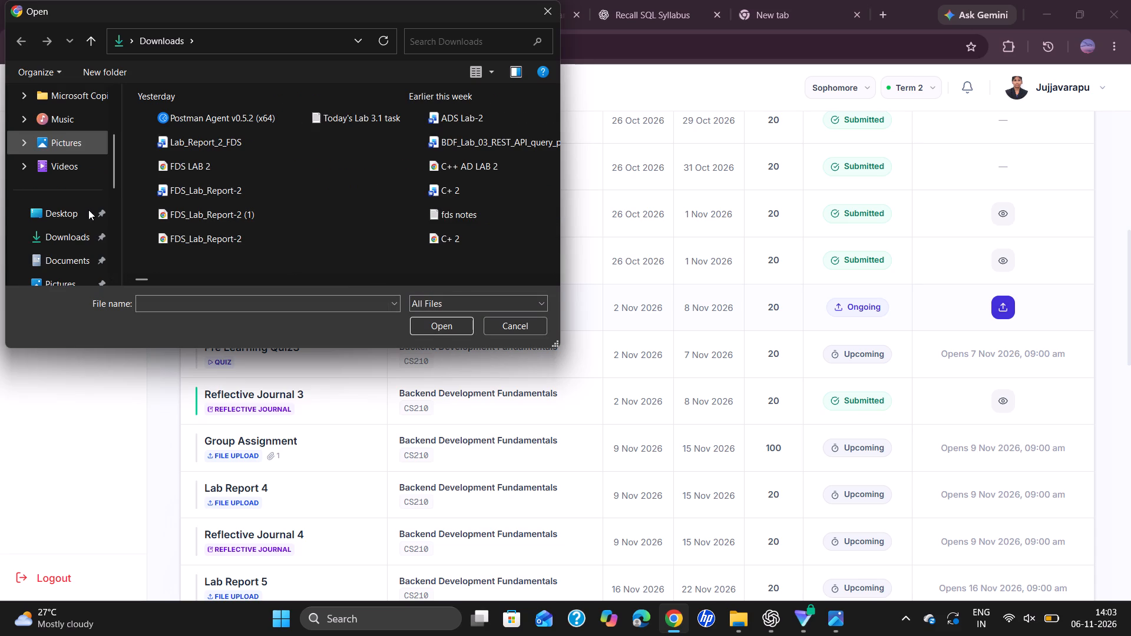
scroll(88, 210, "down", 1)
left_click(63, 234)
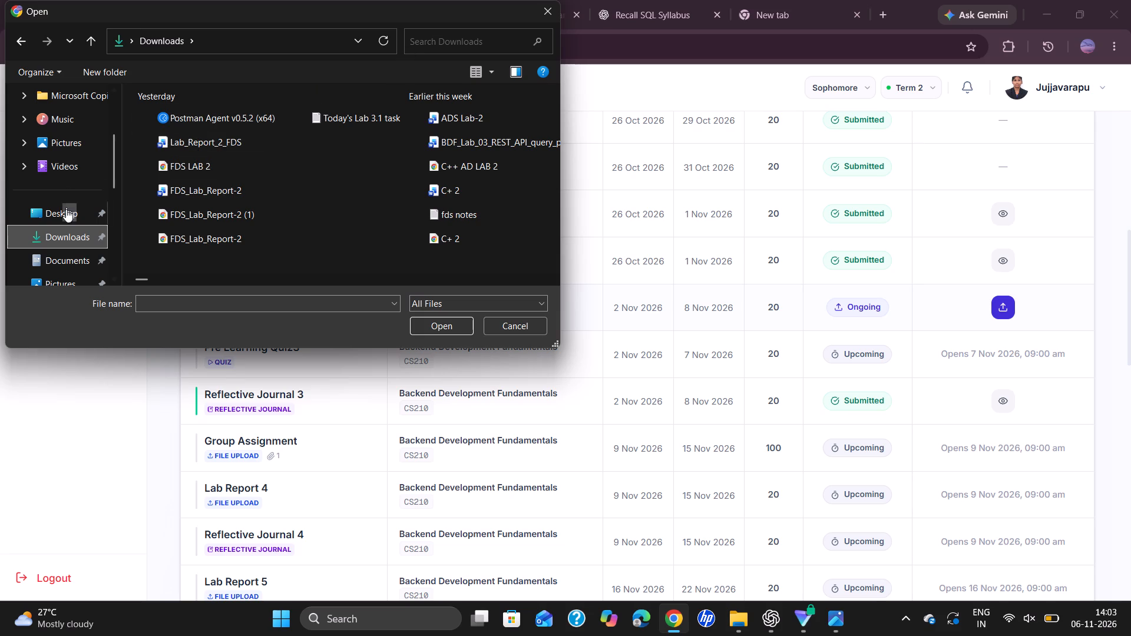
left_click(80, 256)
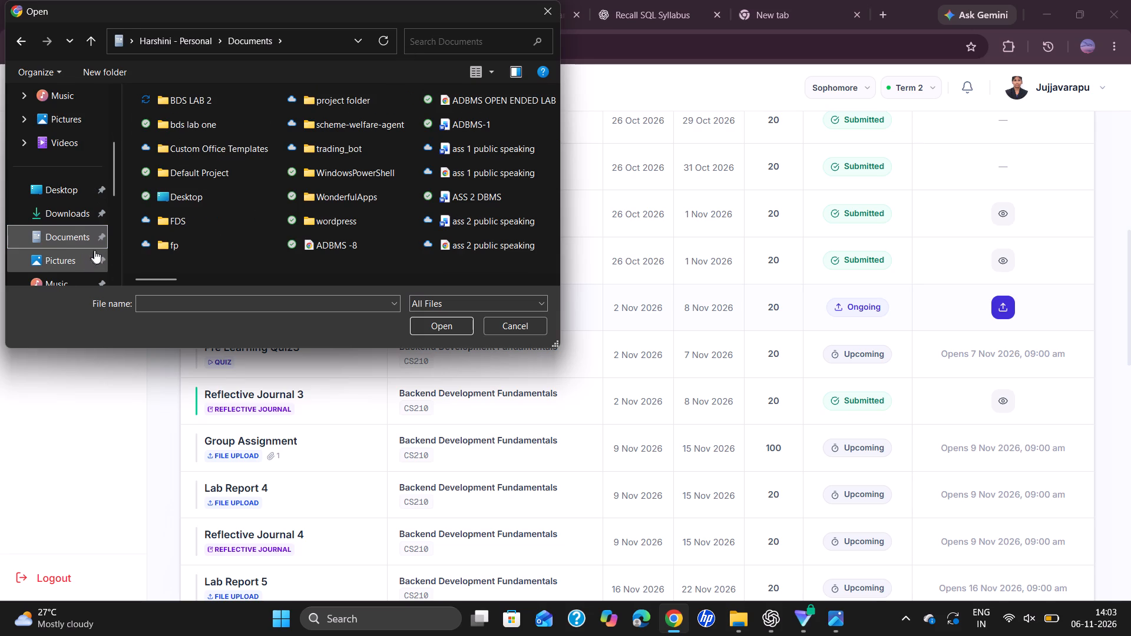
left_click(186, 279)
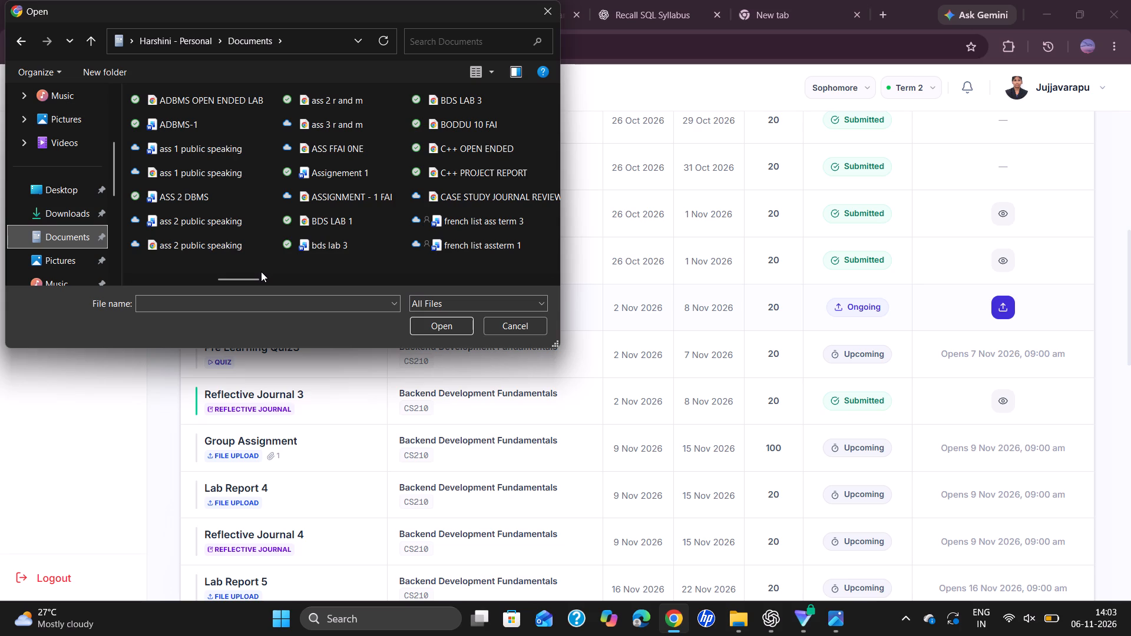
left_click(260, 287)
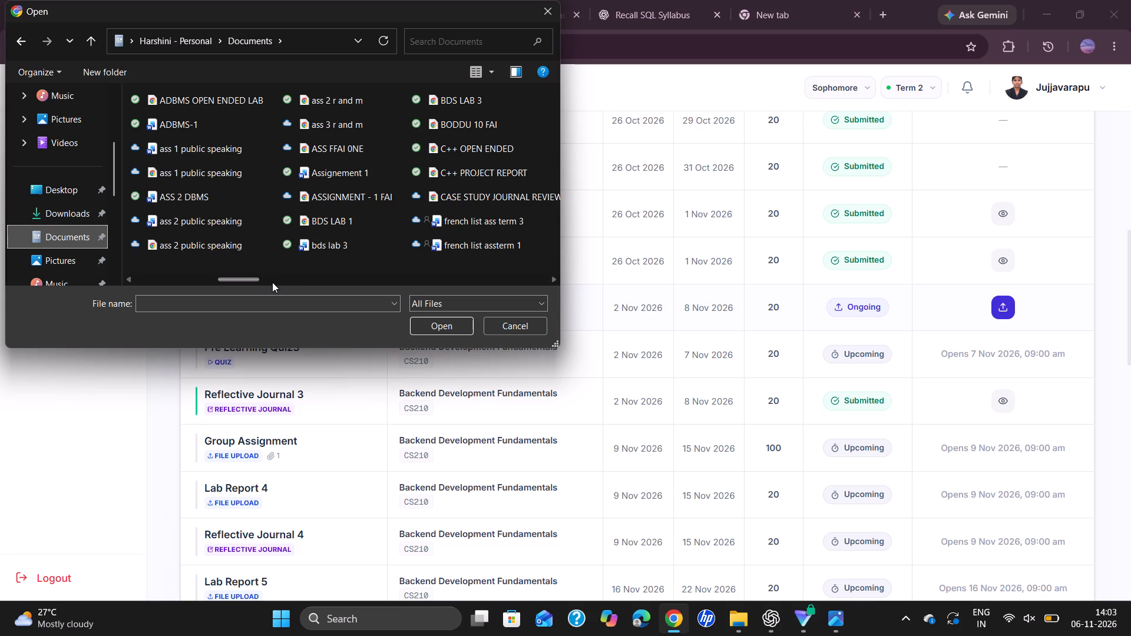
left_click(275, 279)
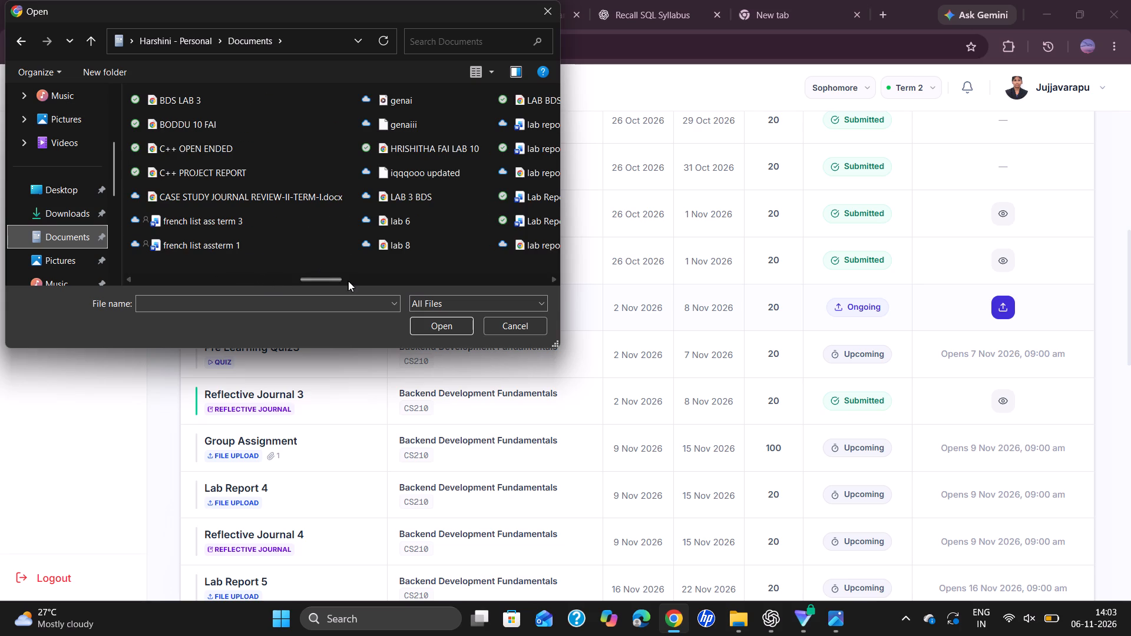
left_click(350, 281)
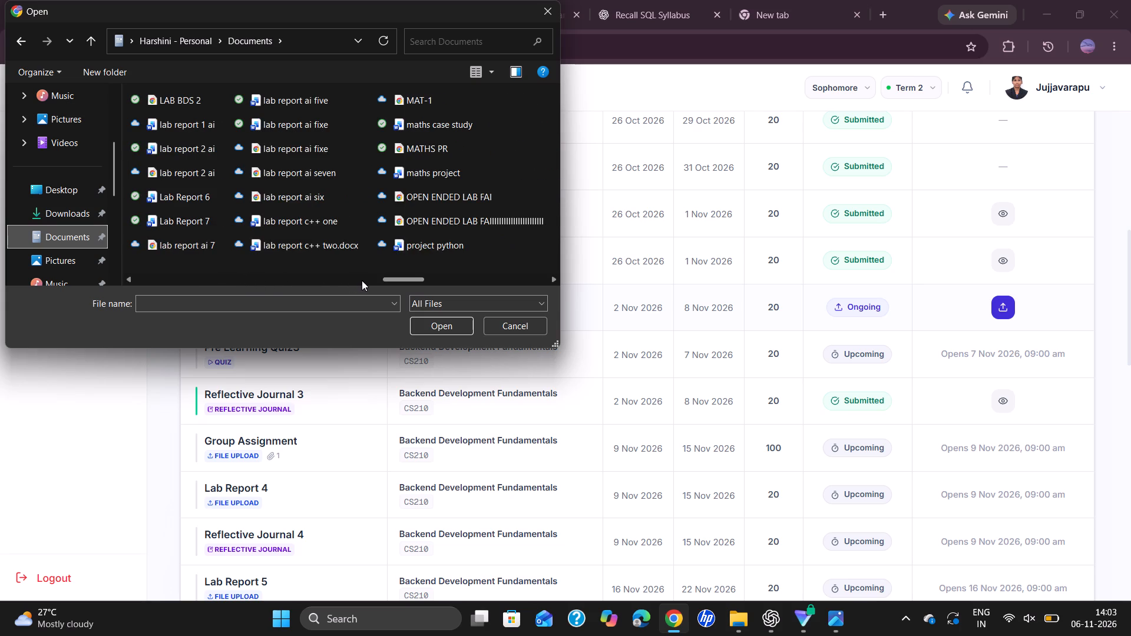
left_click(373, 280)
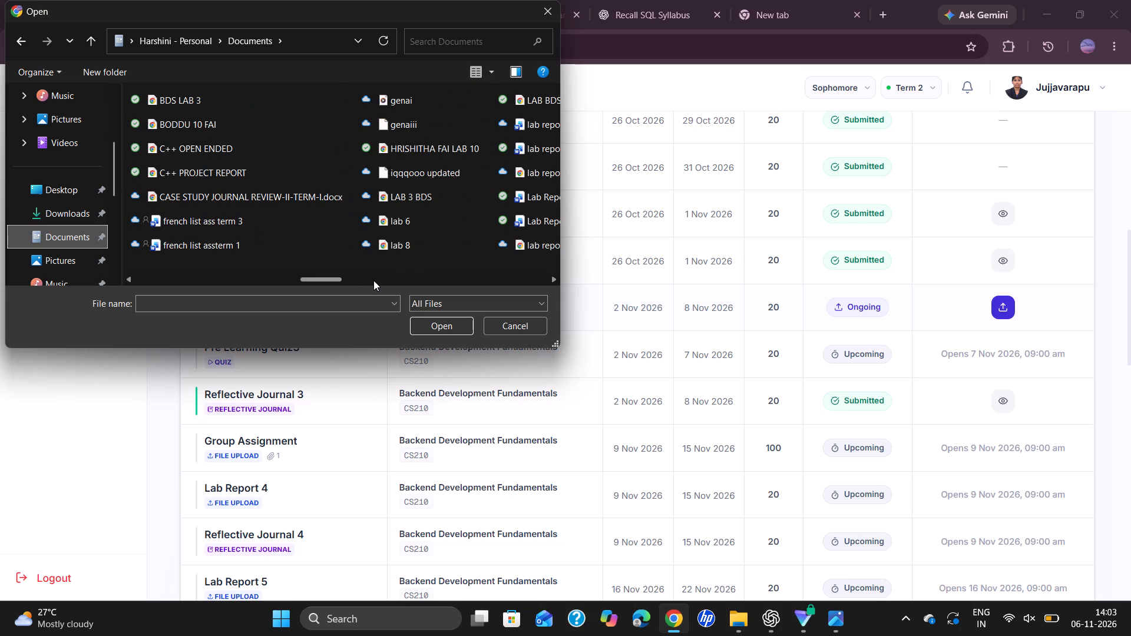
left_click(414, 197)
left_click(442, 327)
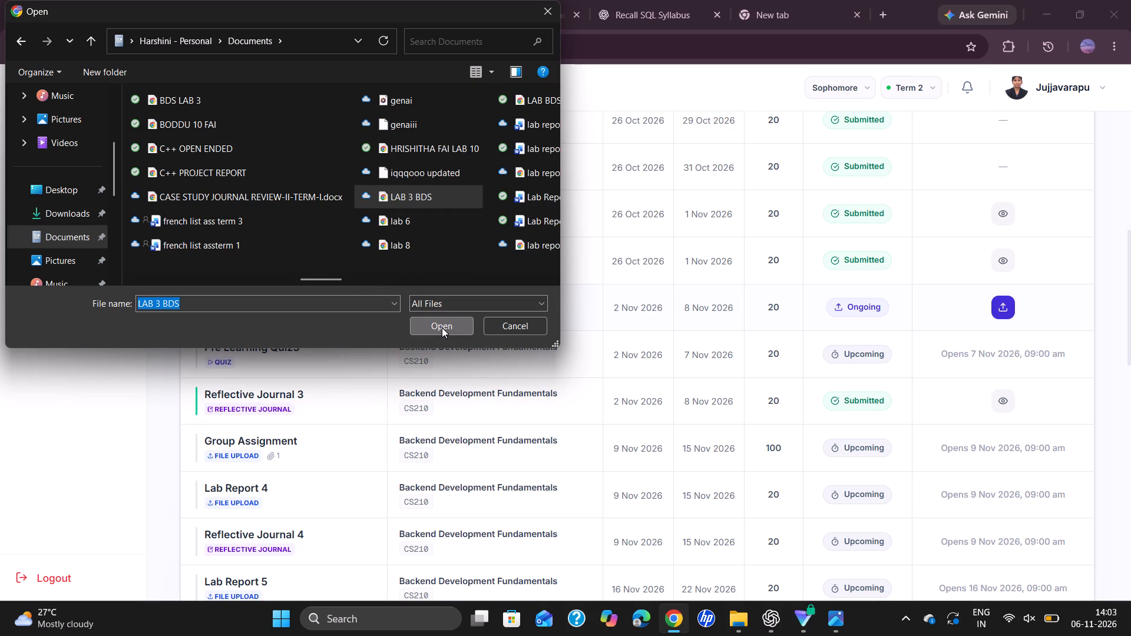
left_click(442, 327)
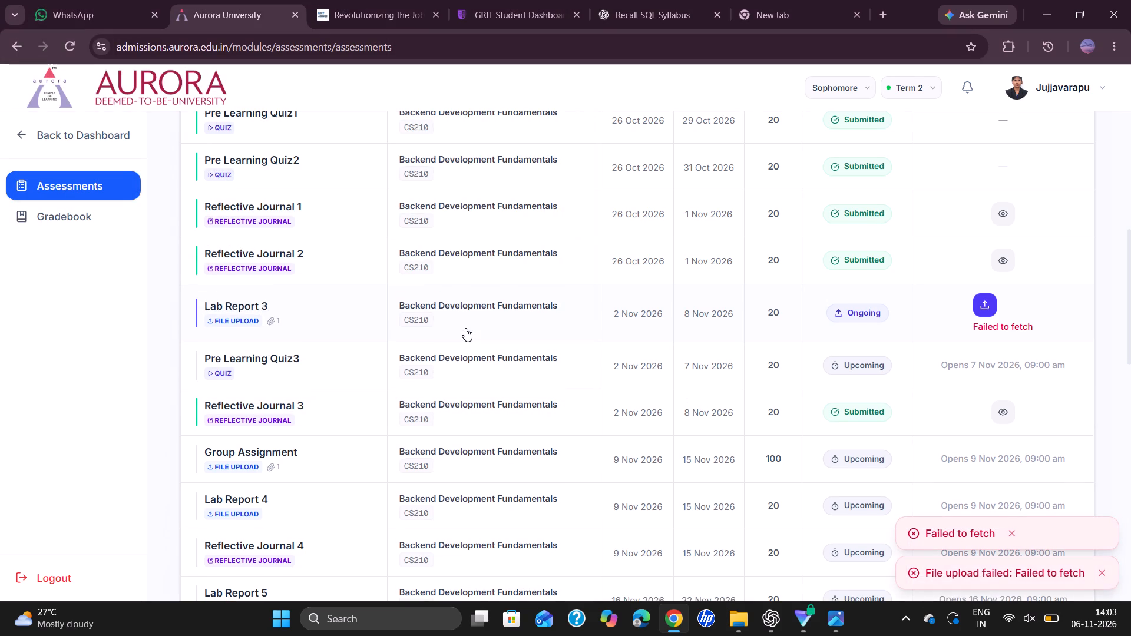
Upload the "LAB 3 BDS" file from the Documents folder to the Lab Report 3 assessment again.
left_click(986, 306)
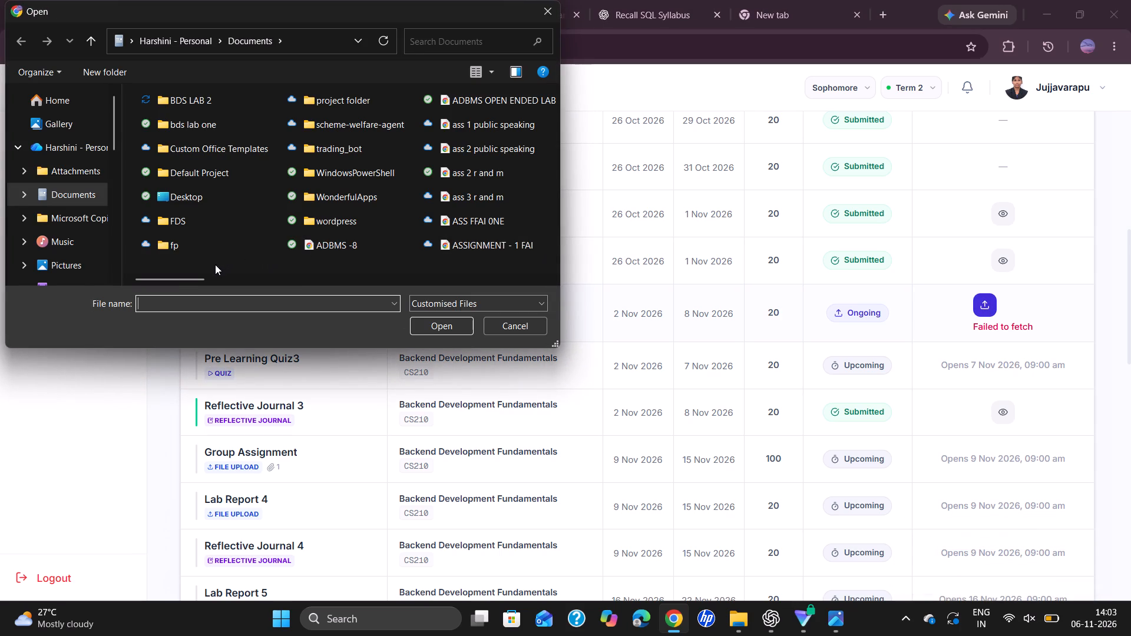
left_click(228, 280)
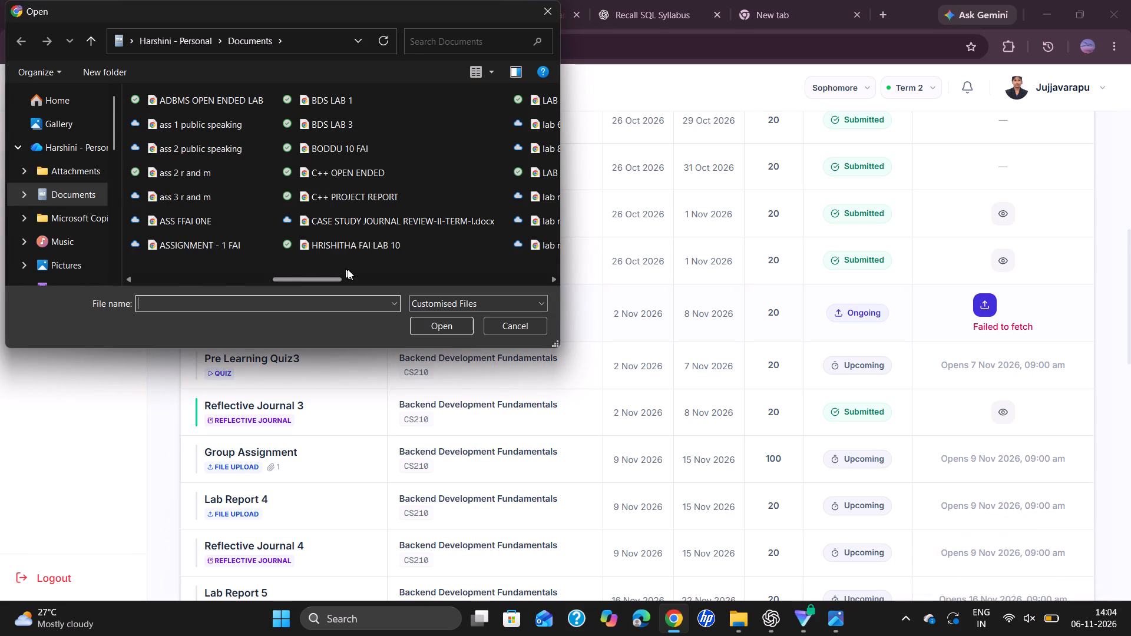
left_click(362, 271)
left_click(363, 274)
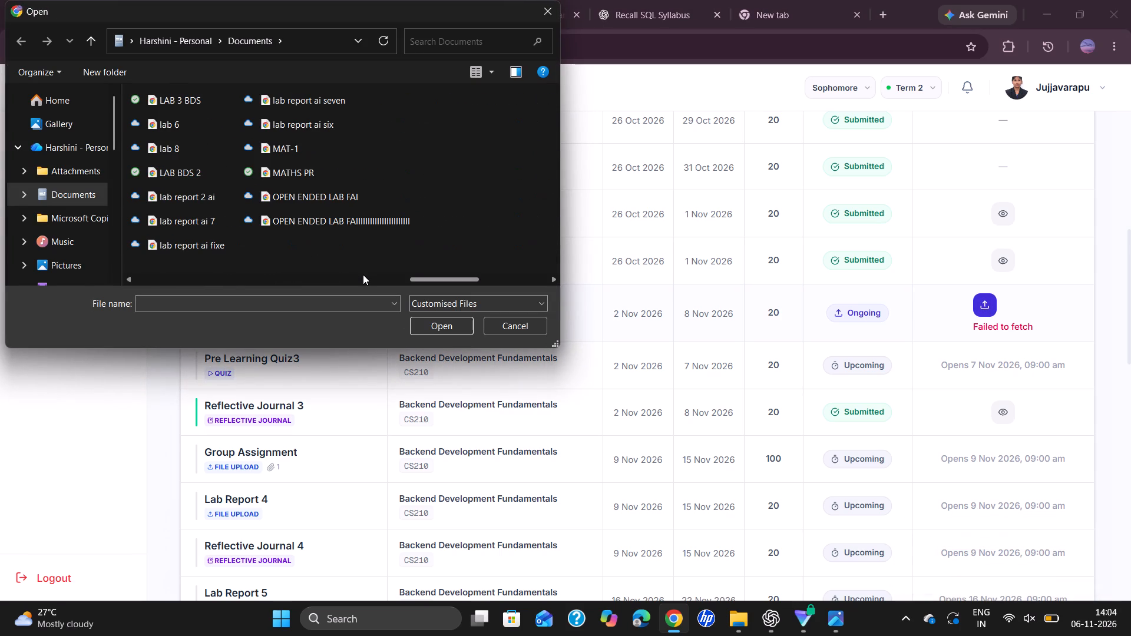
left_click(177, 94)
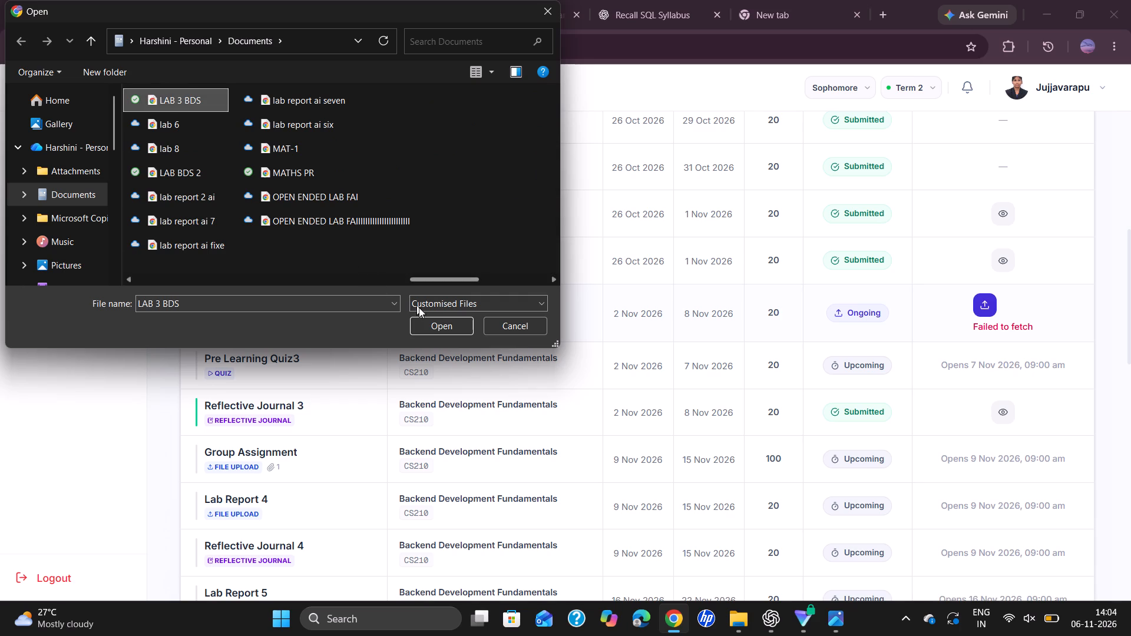
left_click(439, 327)
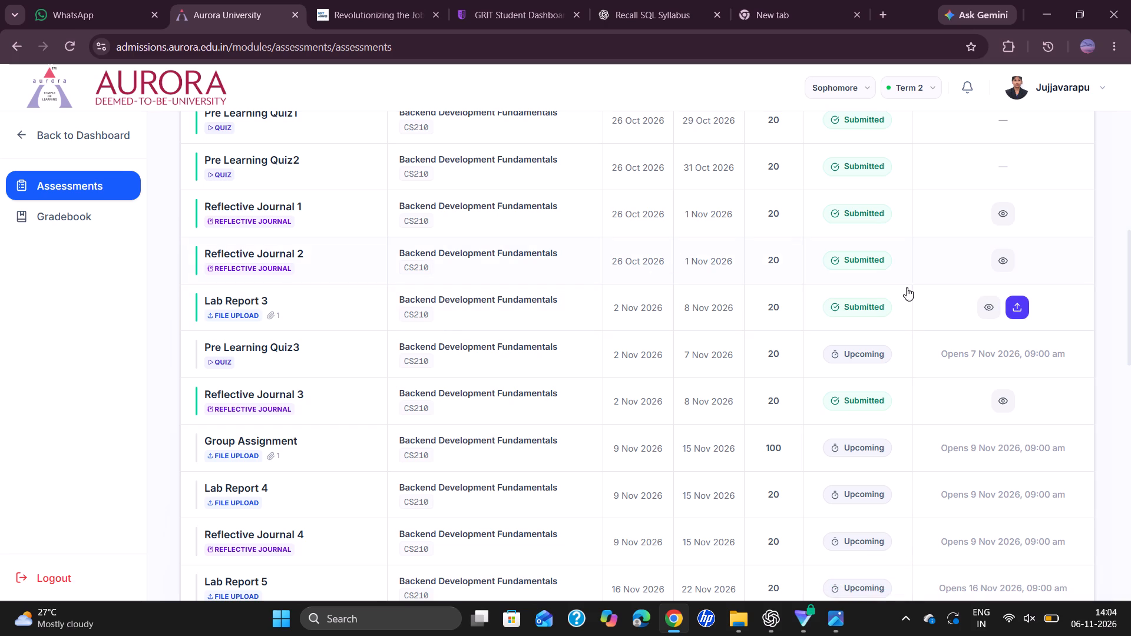
Open the submitted Lab Report 3 file and check its details table, links, headings and API screenshots through all pages.
left_click(995, 305)
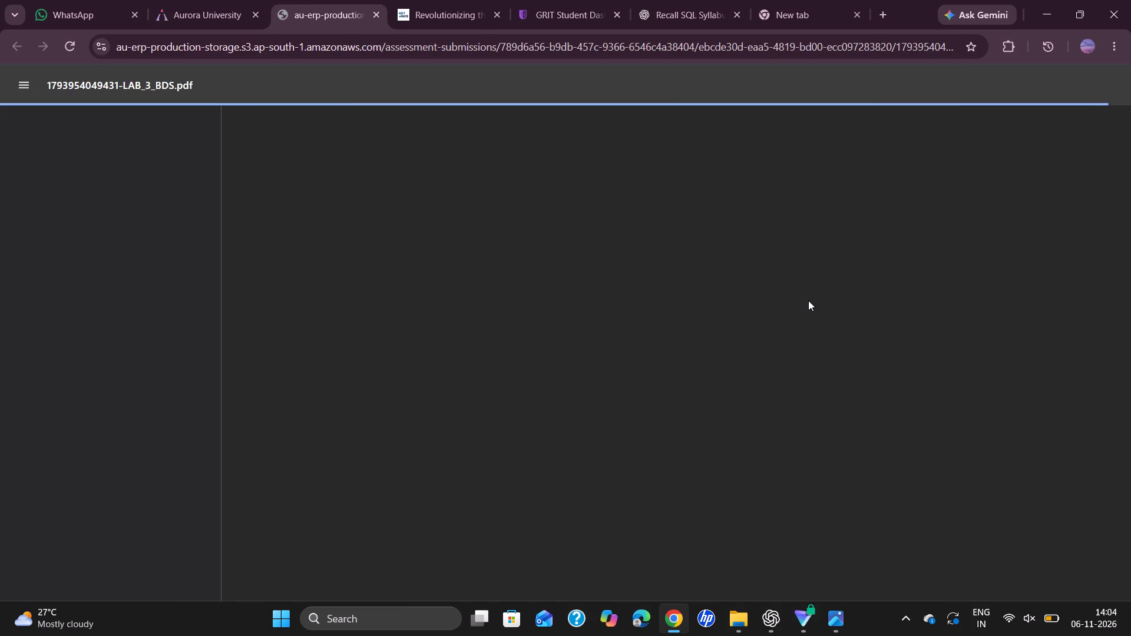
scroll(808, 300, "down", 1)
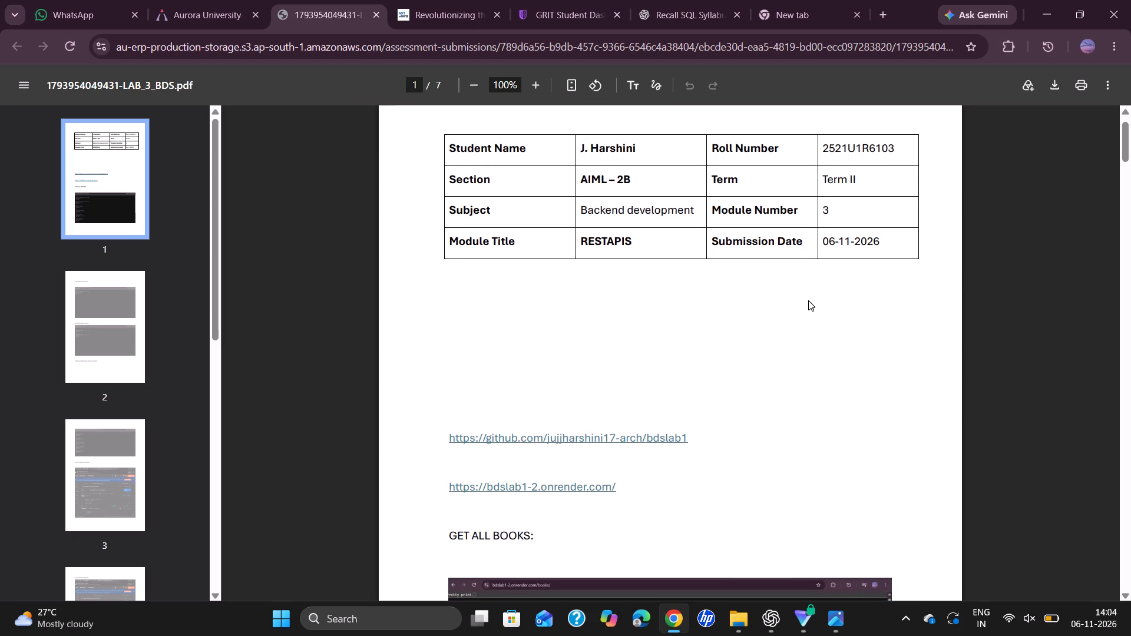
scroll(808, 300, "down", 1)
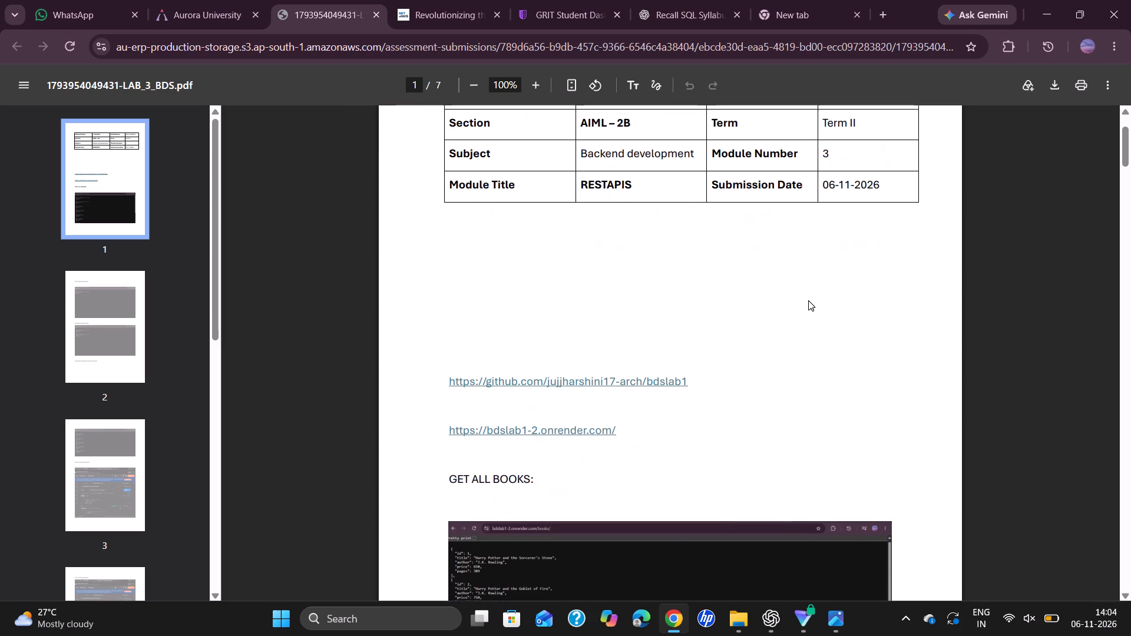
scroll(808, 300, "up", 1)
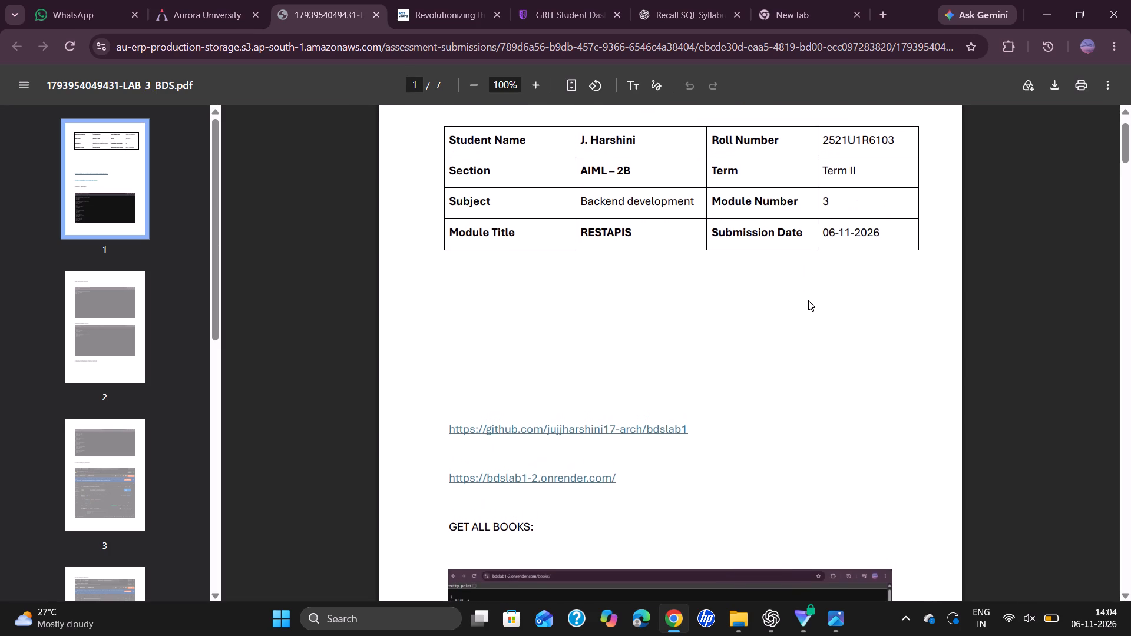
scroll(808, 300, "down", 3)
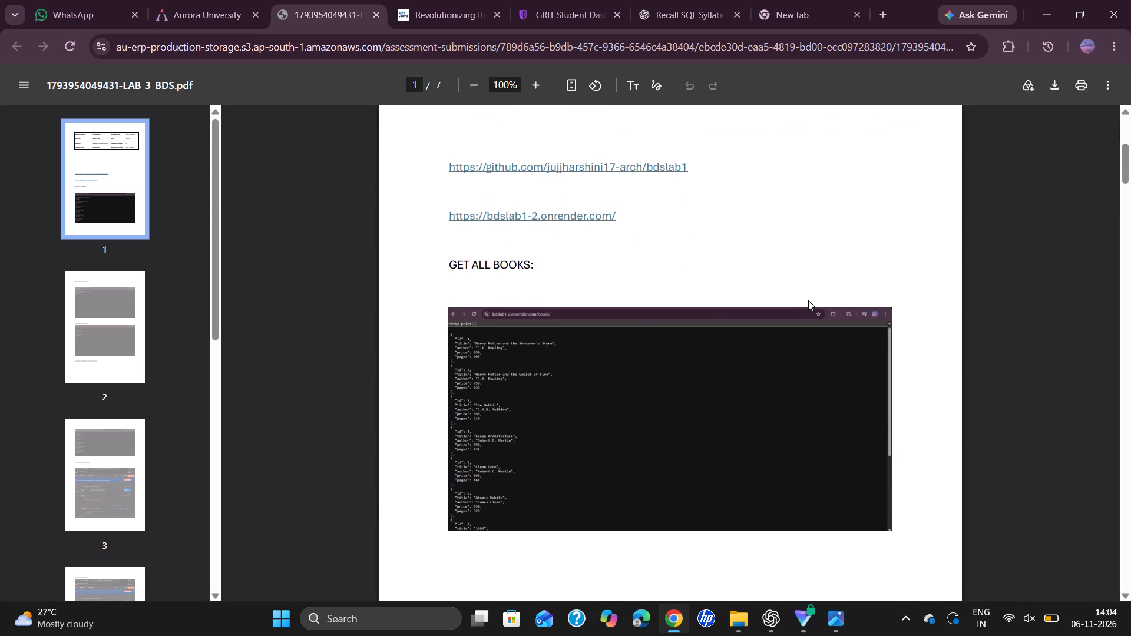
scroll(808, 300, "down", 1)
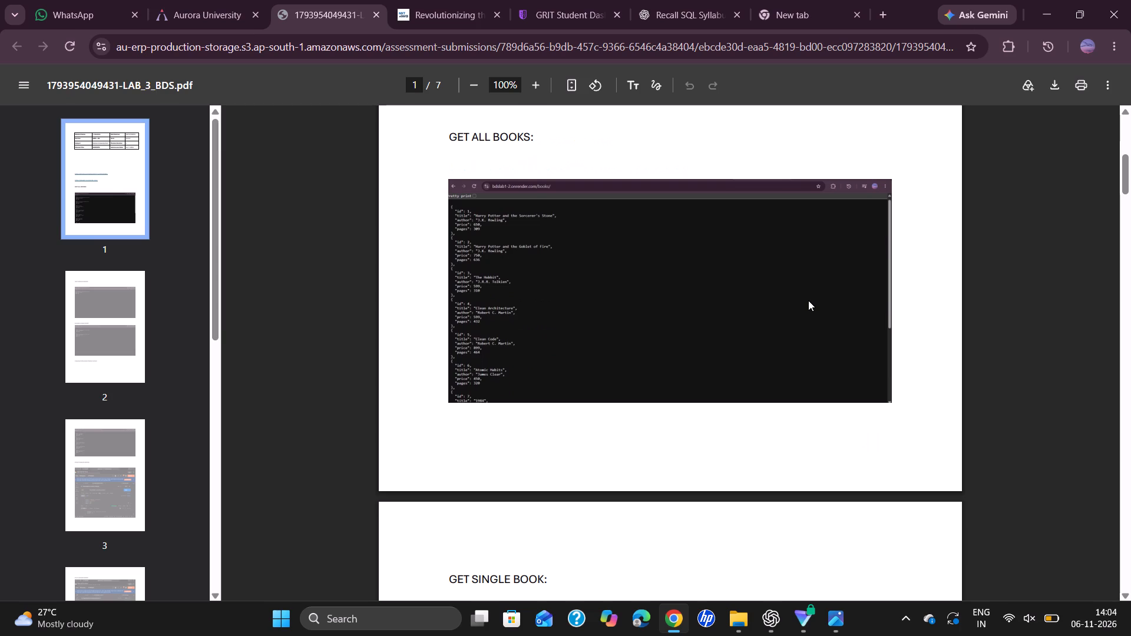
scroll(808, 300, "down", 6)
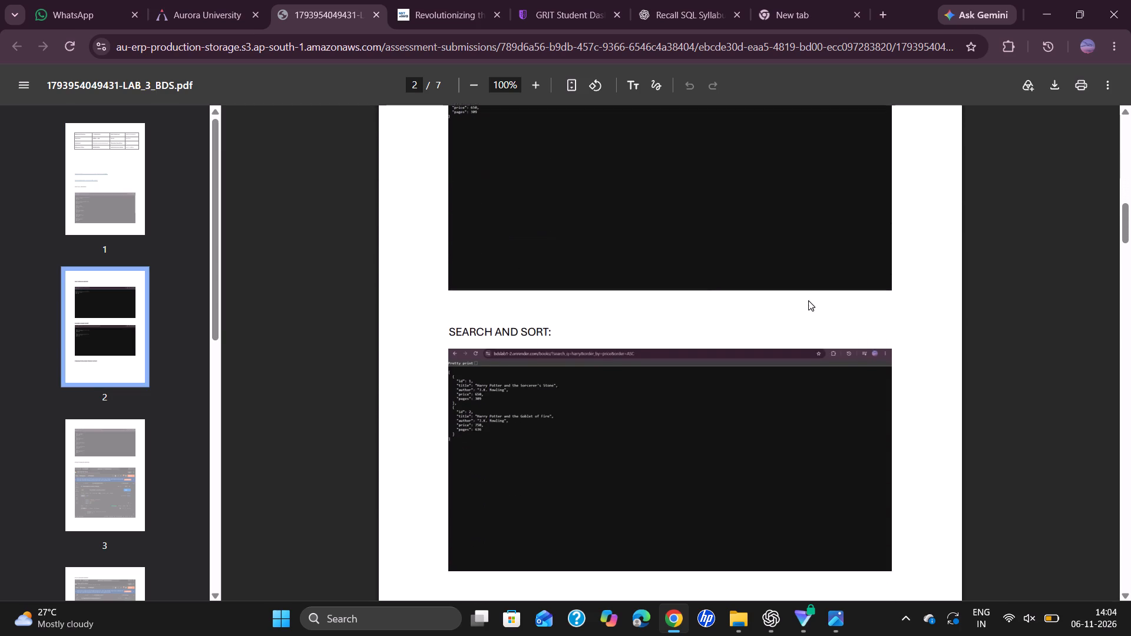
scroll(808, 300, "down", 5)
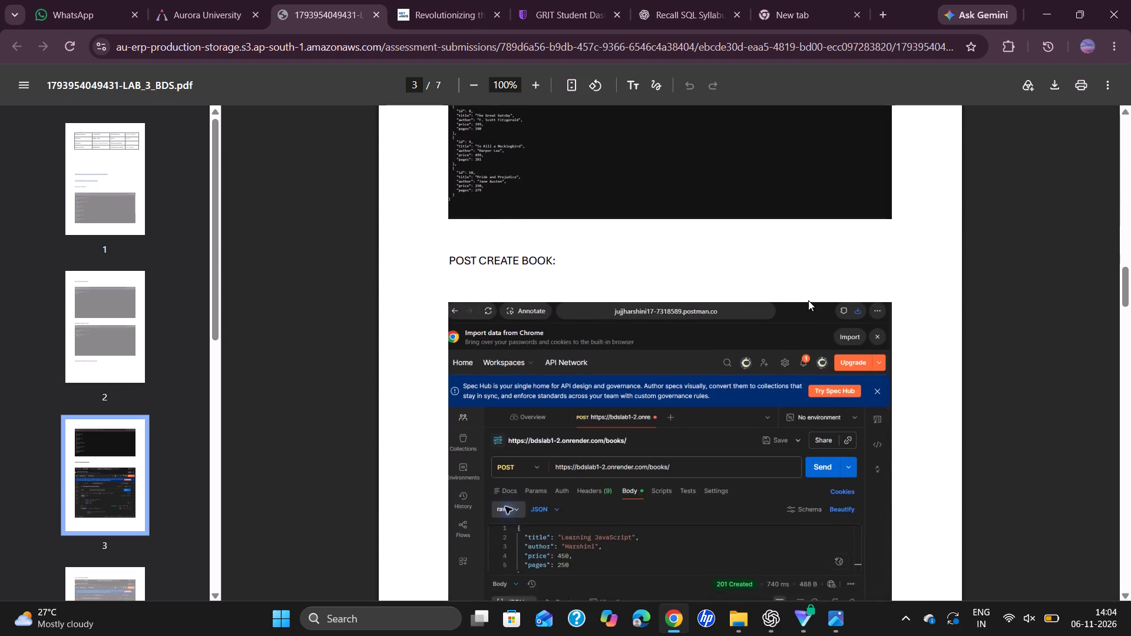
scroll(808, 300, "down", 5)
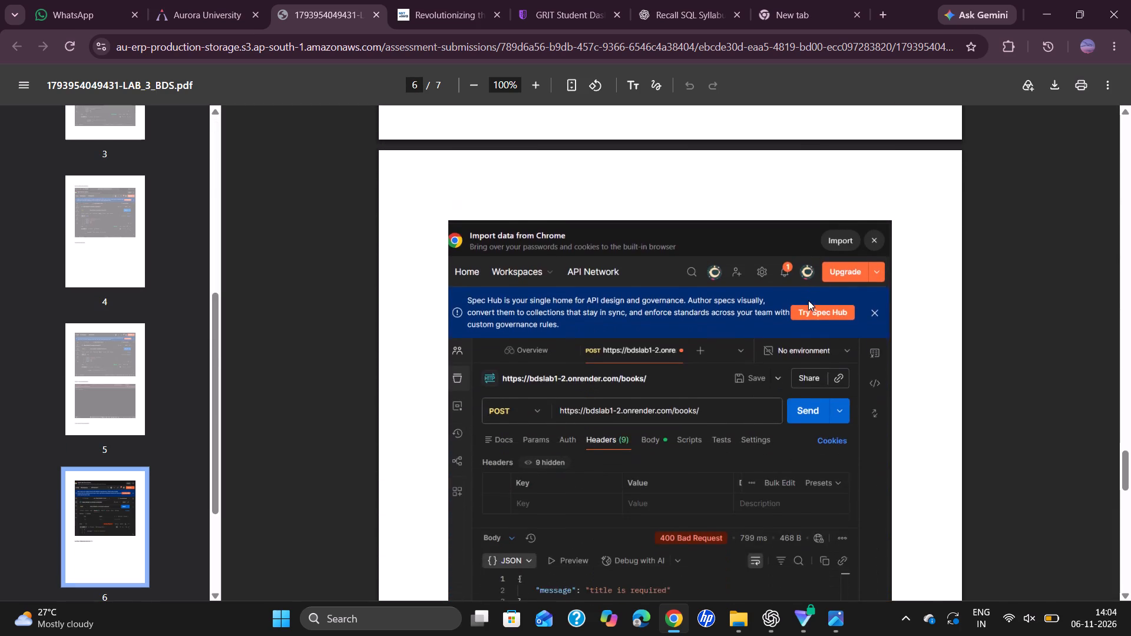
scroll(808, 300, "down", 3)
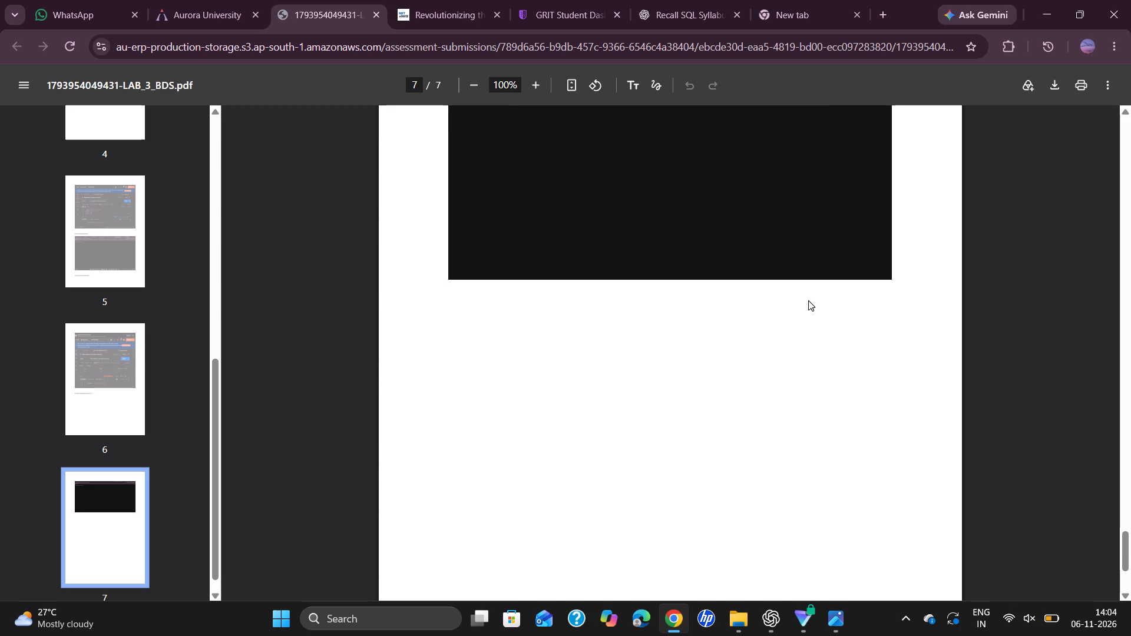
scroll(808, 300, "up", 8)
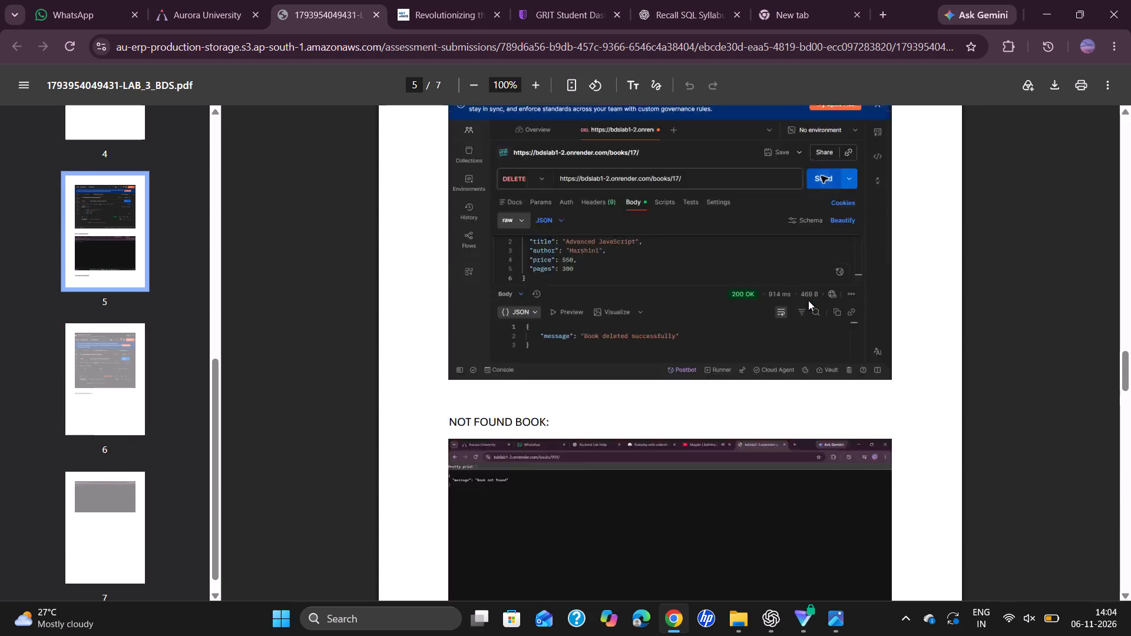
scroll(808, 300, "up", 5)
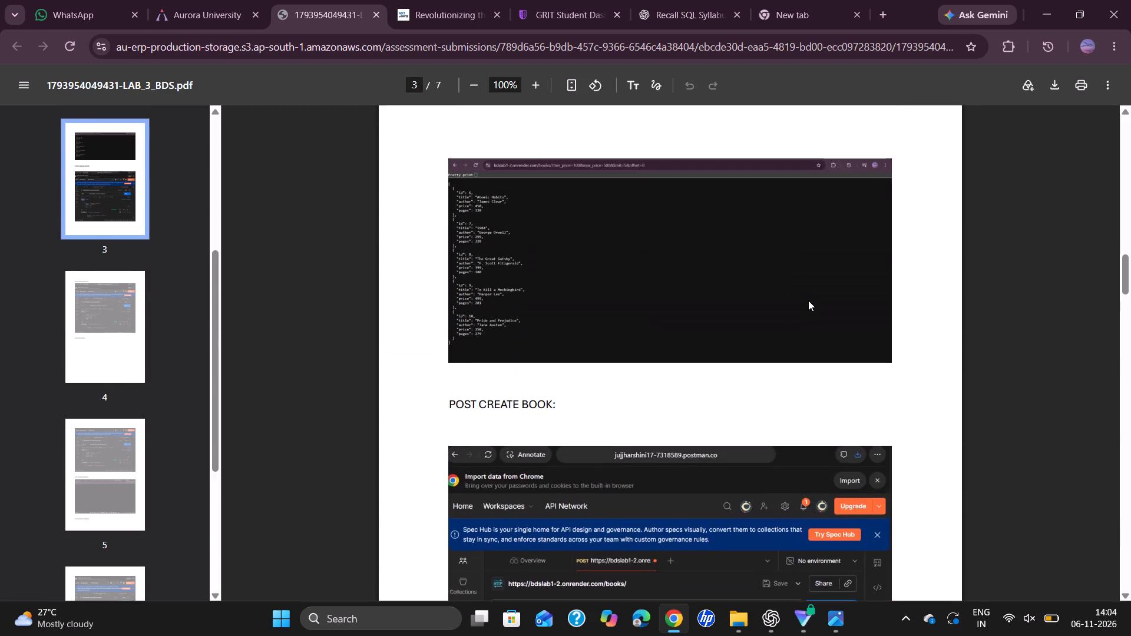
scroll(808, 300, "up", 3)
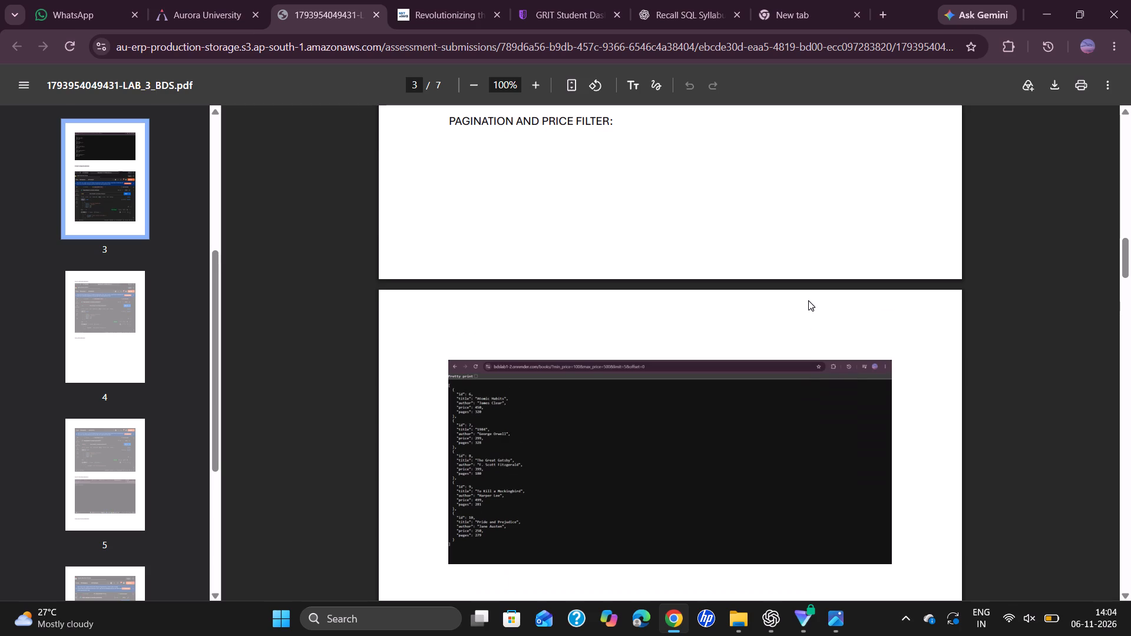
scroll(808, 300, "up", 3)
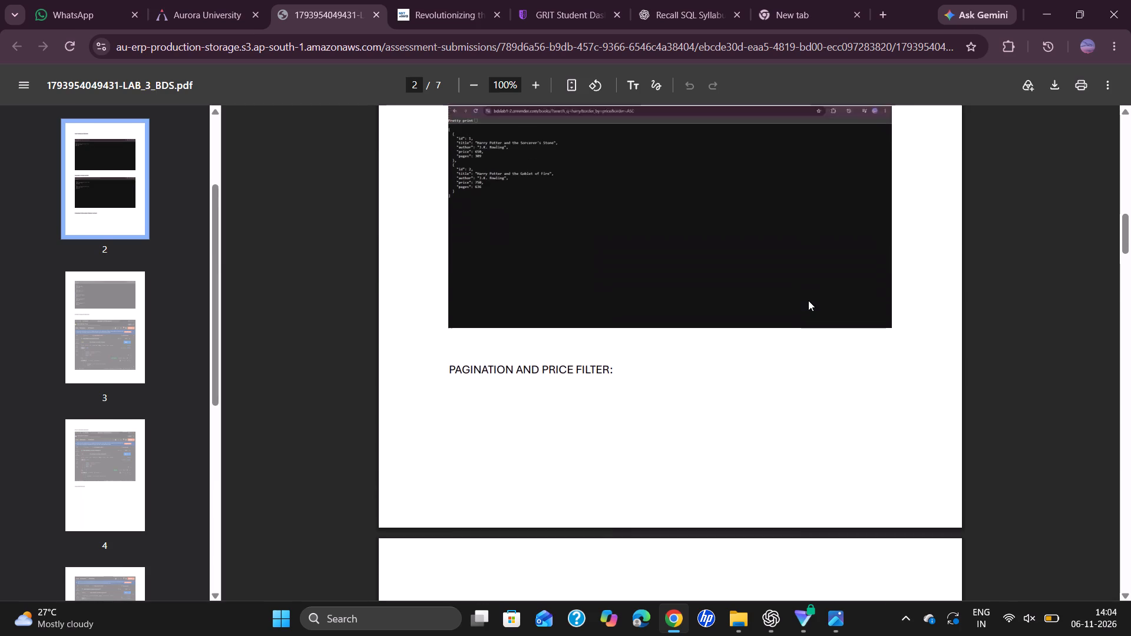
scroll(808, 300, "up", 3)
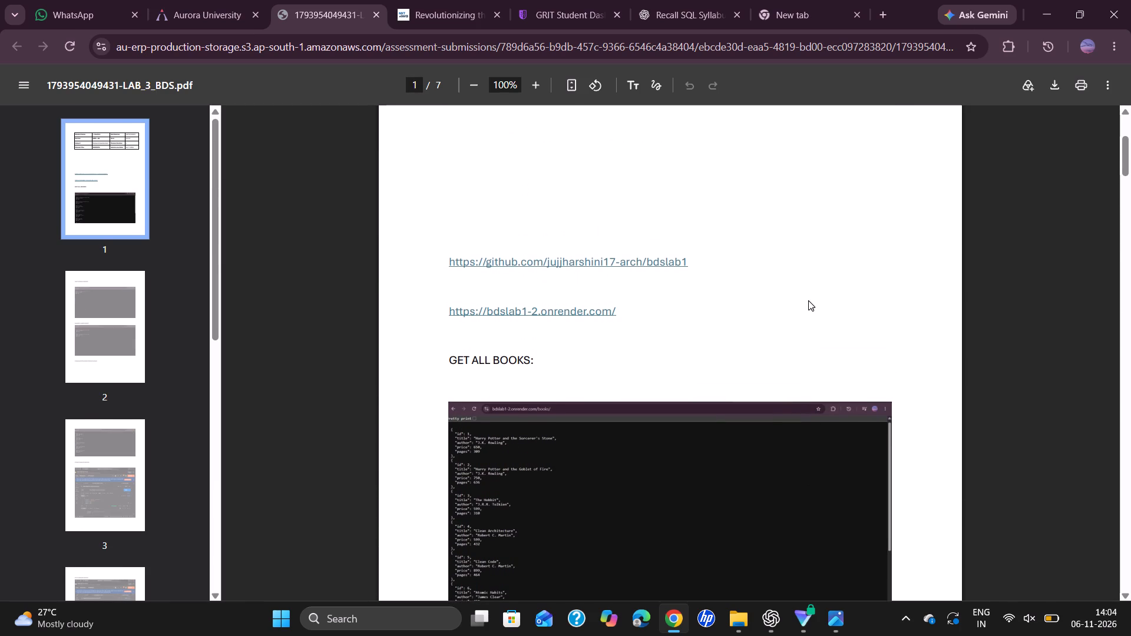
Recheck the links and the book API screenshots on the first two pages of the submitted Lab Report 3 file, and close it.
scroll(808, 300, "down", 2)
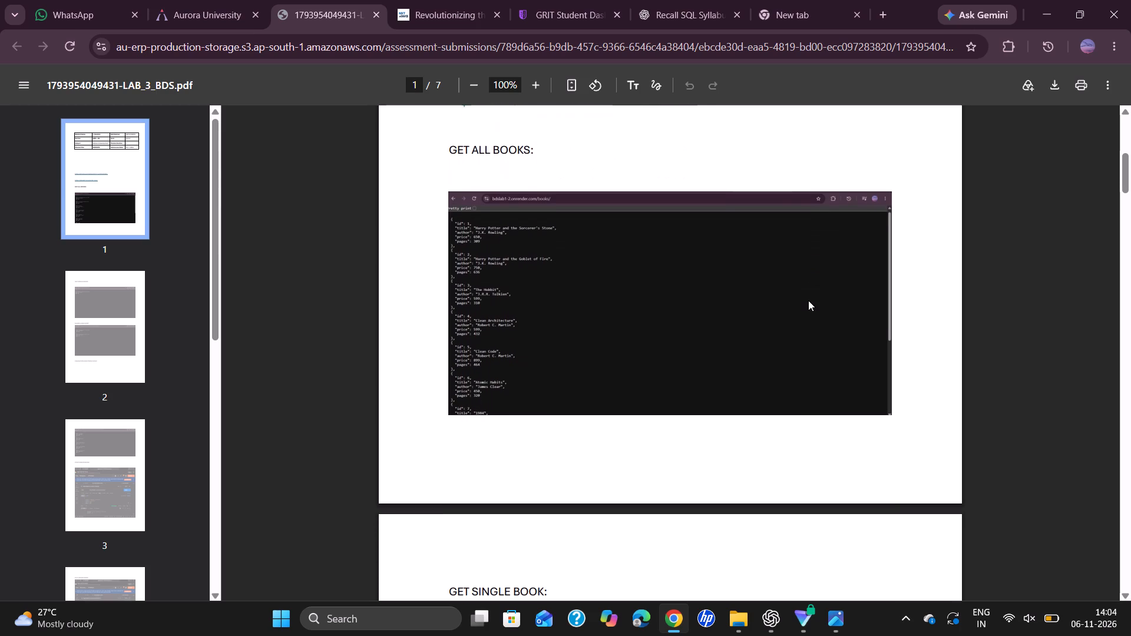
scroll(808, 300, "down", 2)
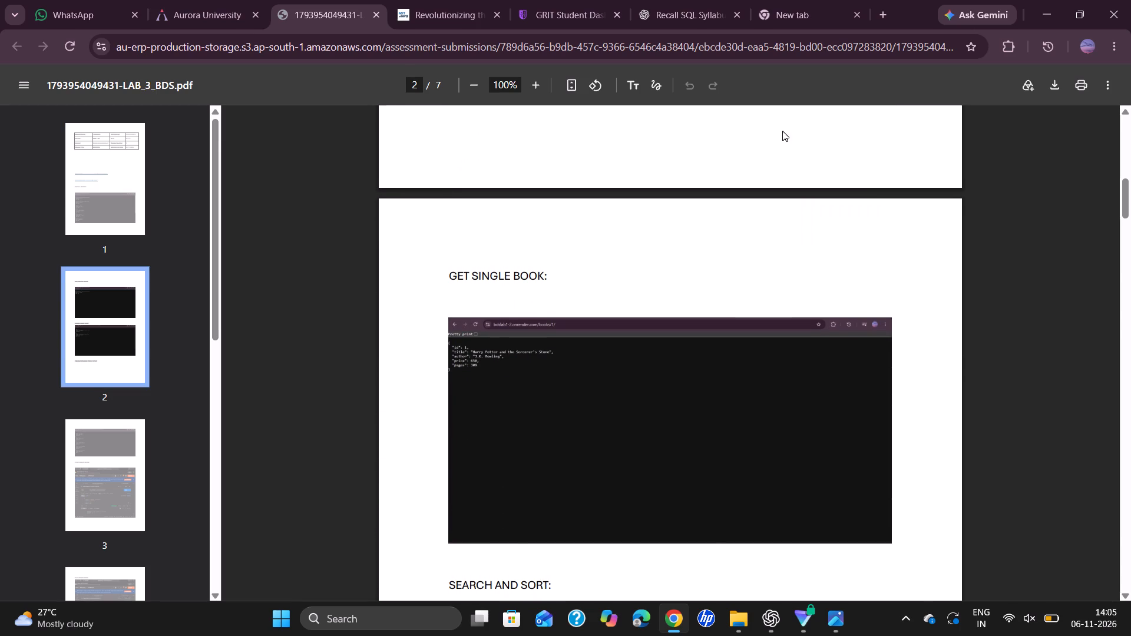
left_click(380, 15)
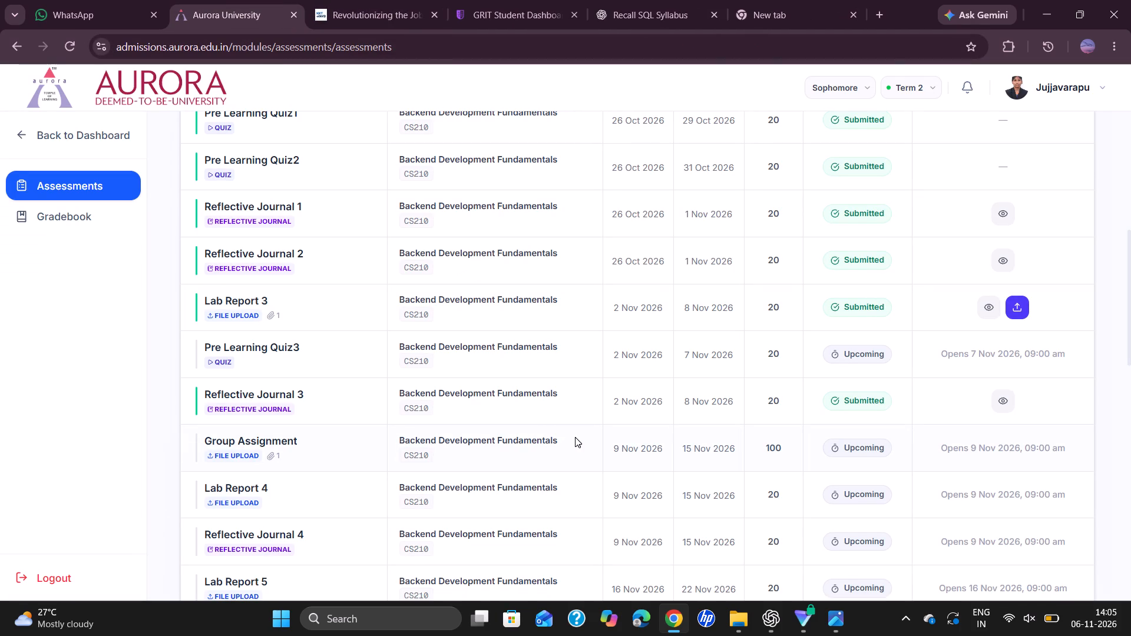
Return to the course overview and open the Research And Publication Ethics assessments to check their statuses and due dates.
scroll(575, 437, "up", 5)
left_click(200, 231)
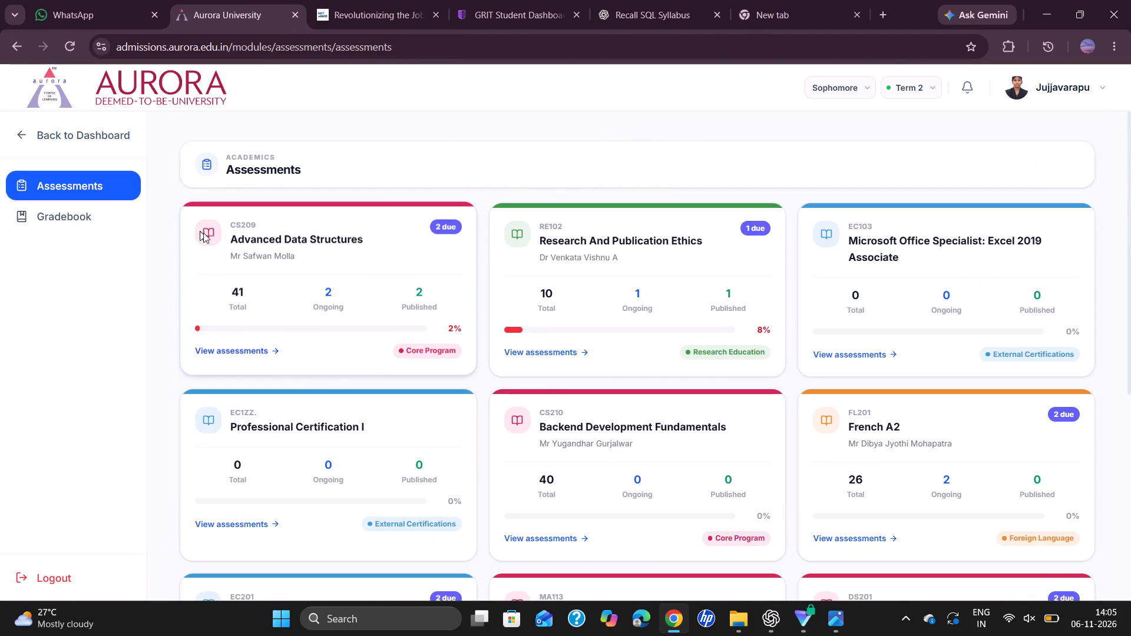
scroll(603, 409, "down", 1)
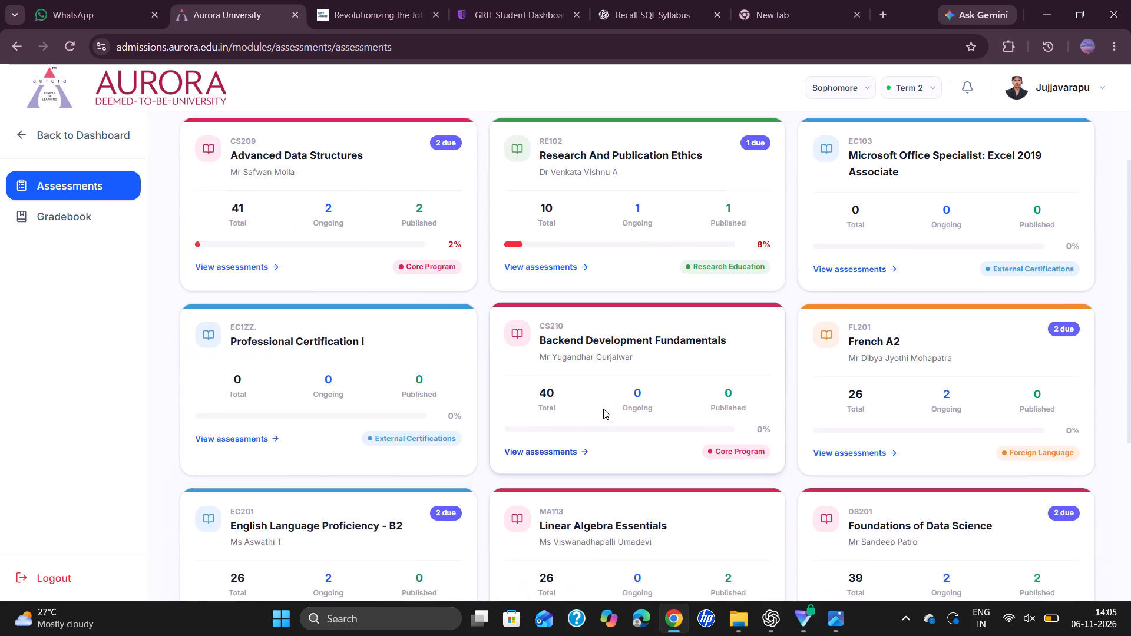
scroll(603, 409, "down", 2)
scroll(603, 409, "up", 3)
left_click(628, 326)
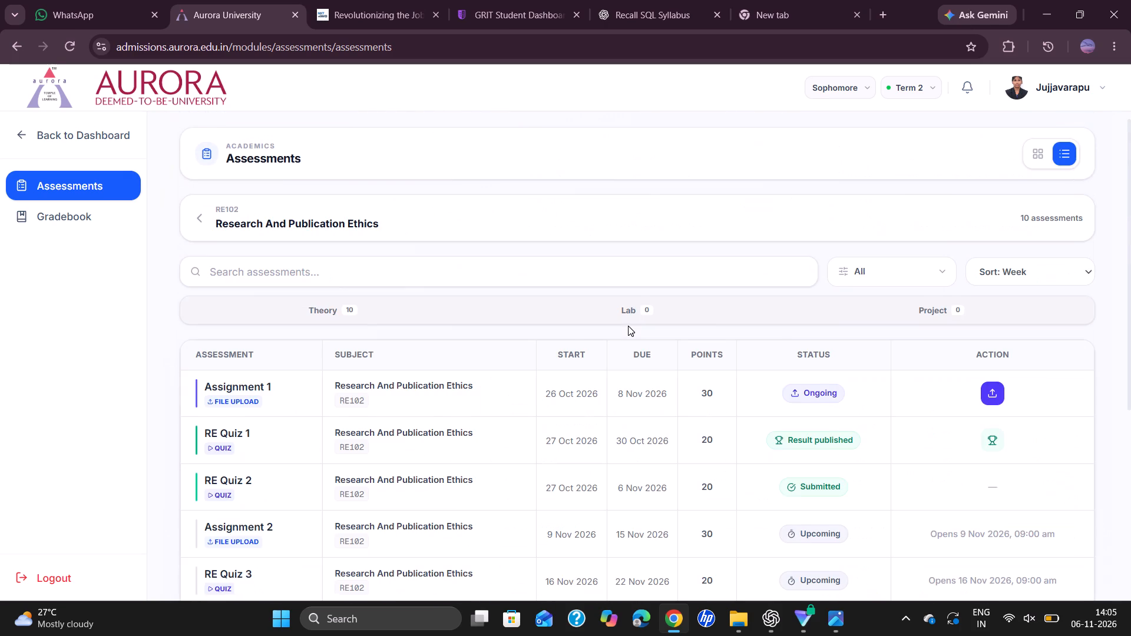
scroll(628, 326, "down", 2)
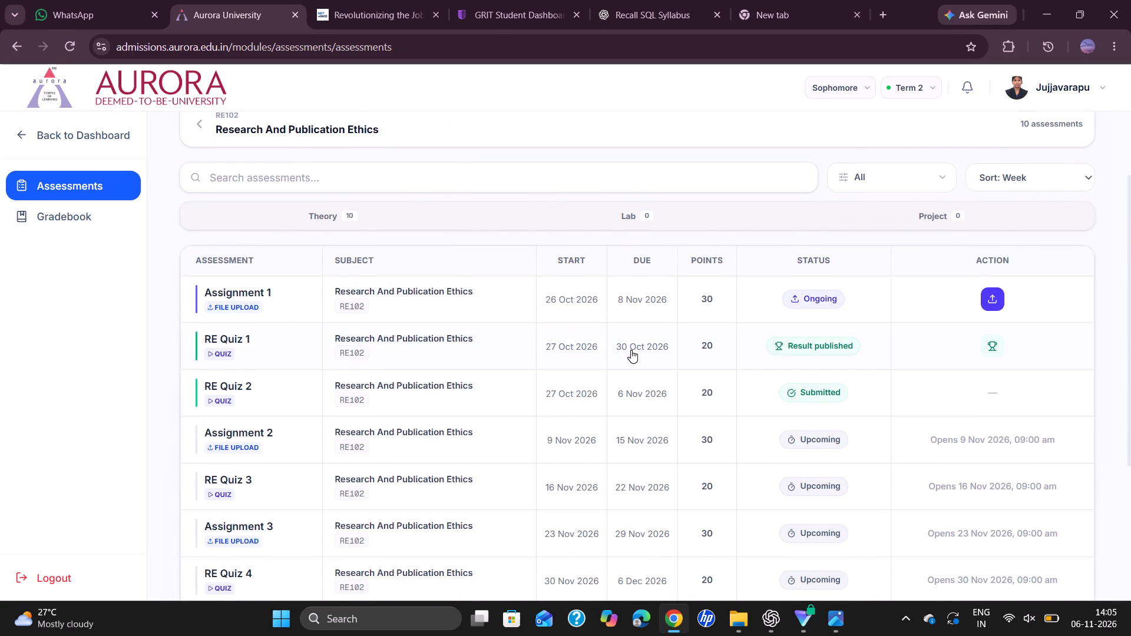
scroll(631, 350, "up", 1)
scroll(461, 272, "up", 2)
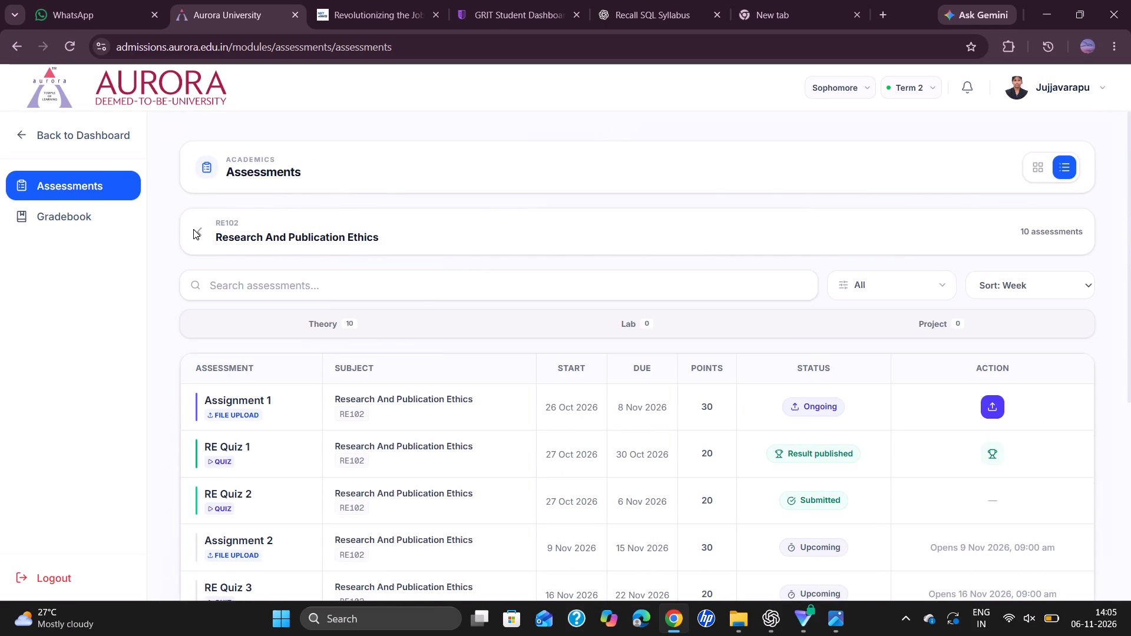
Go back to the course overview and open the Foundations of Data Science assessments to check which ones are still pending.
left_click(196, 232)
scroll(657, 400, "down", 2)
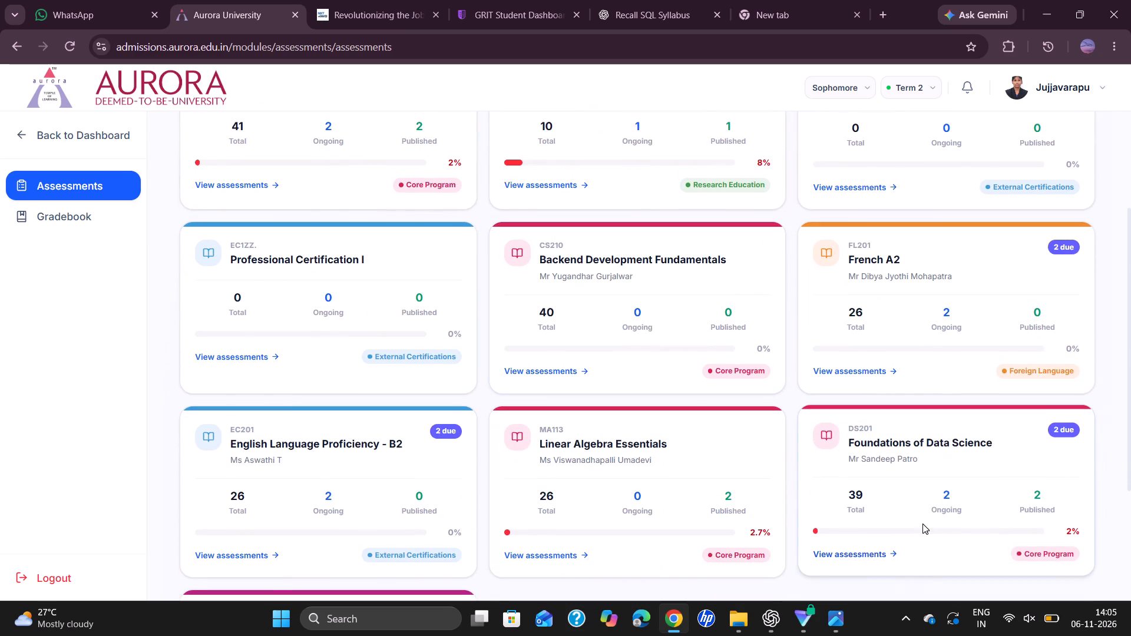
left_click(922, 524)
scroll(922, 524, "down", 1)
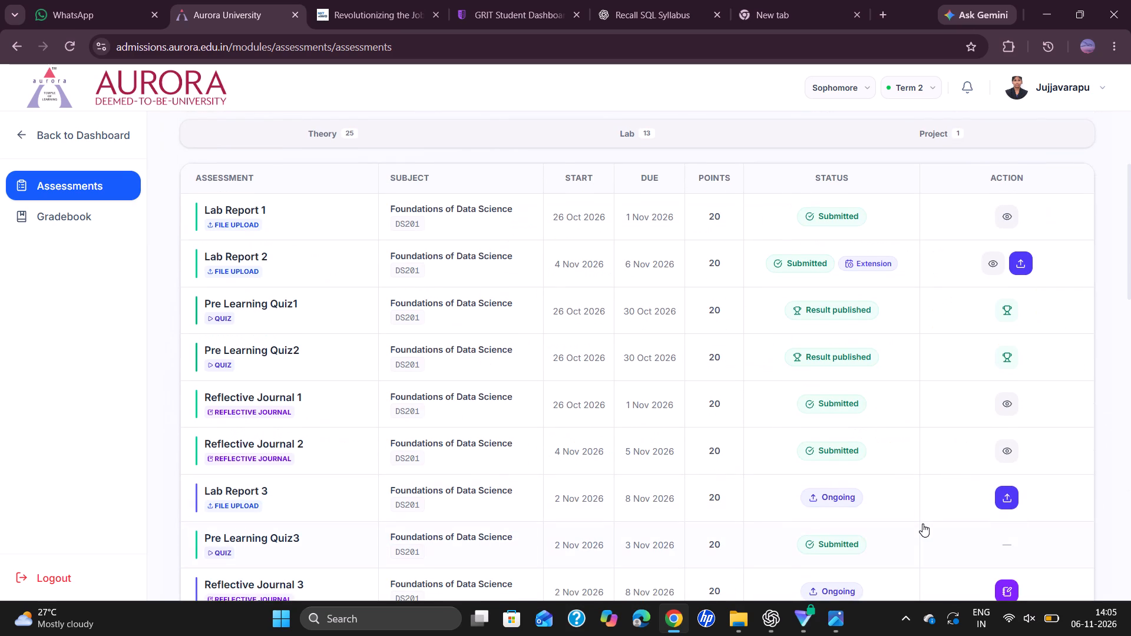
scroll(922, 524, "down", 1)
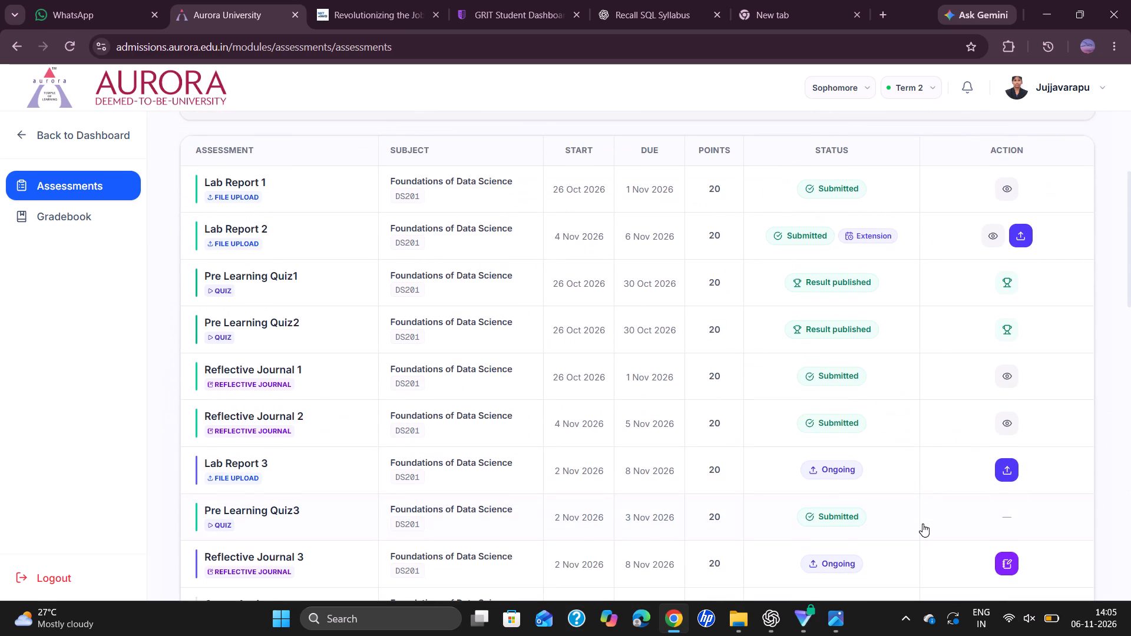